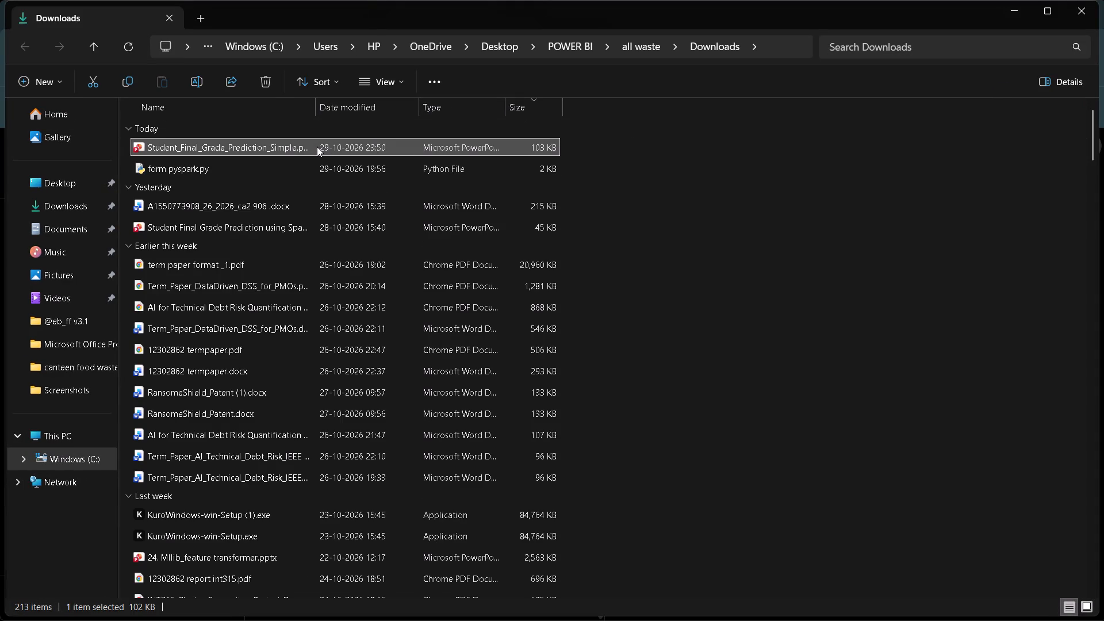
double_click(297, 147)
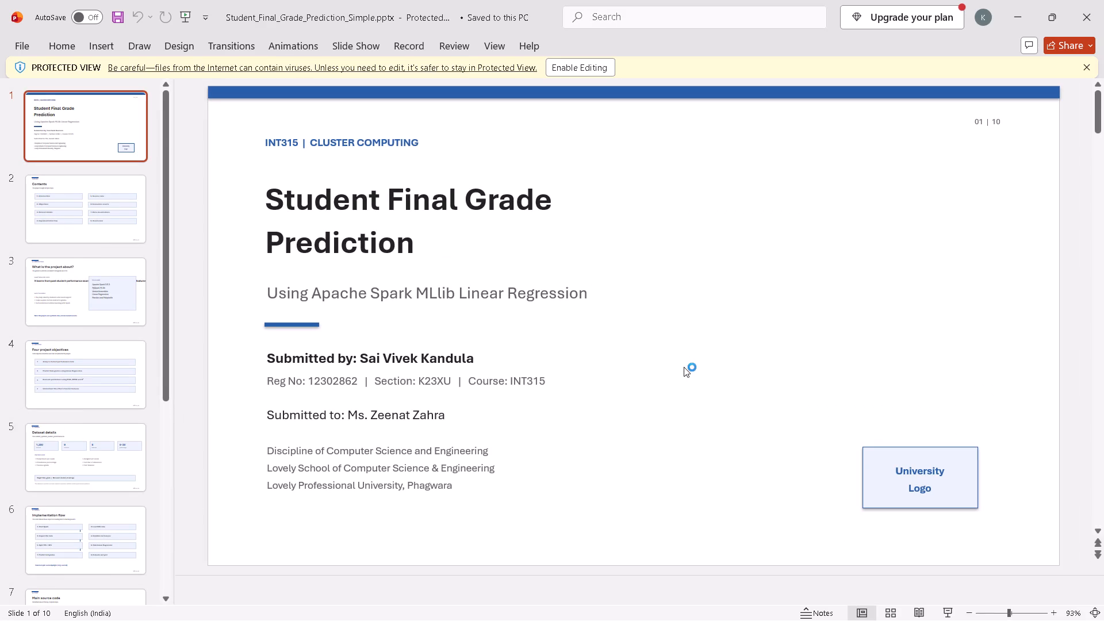
scroll(597, 400, down, 1)
scroll(597, 400, up, 5)
right_click(896, 467)
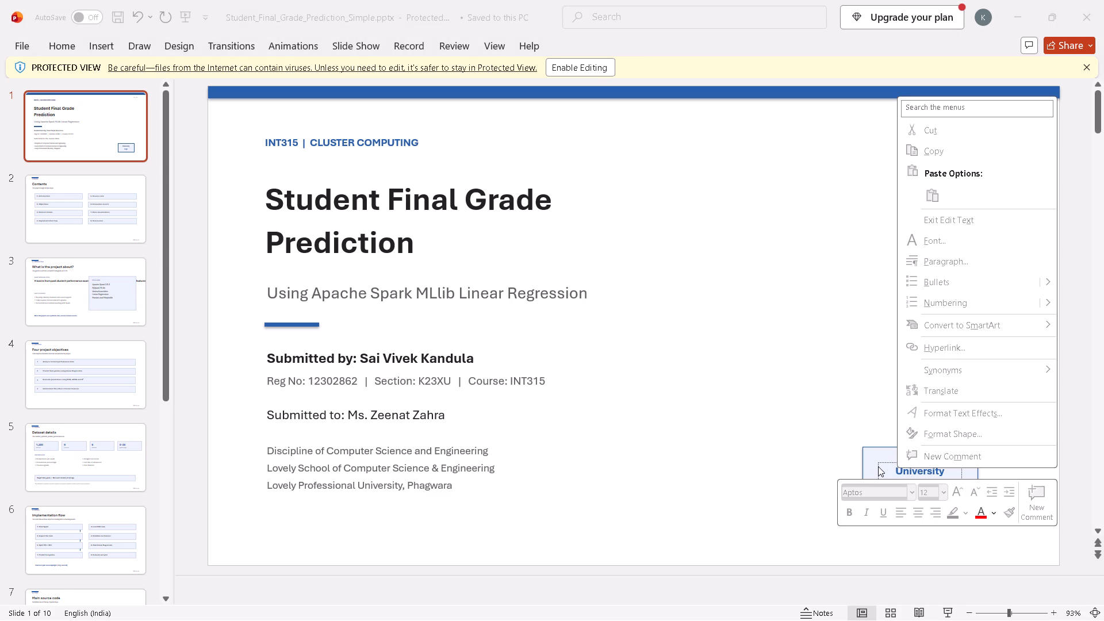
click(794, 268)
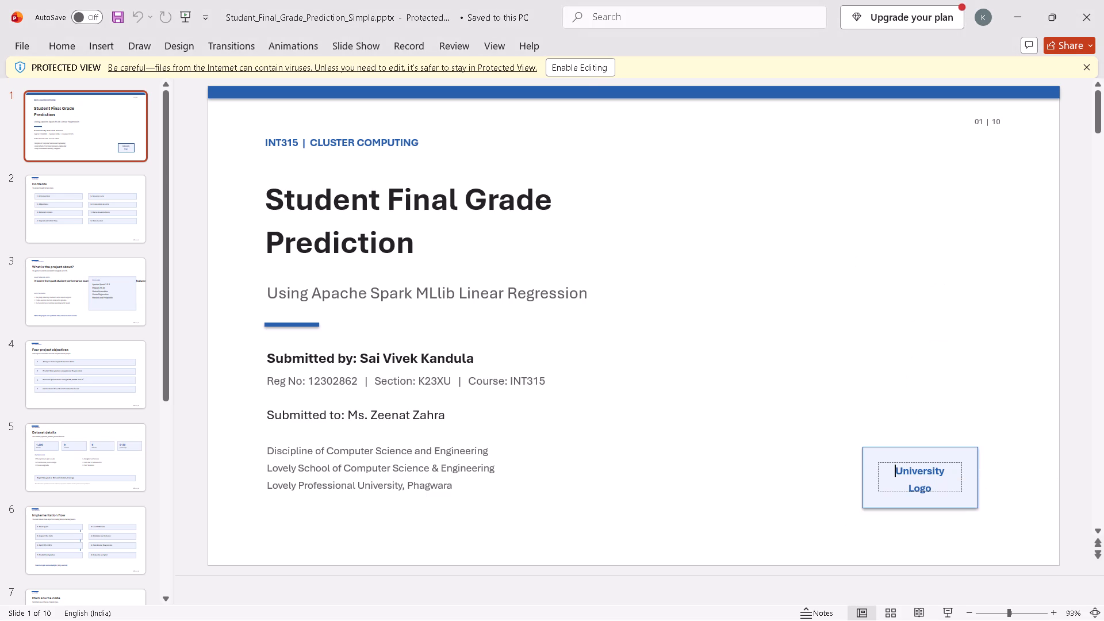
click(578, 67)
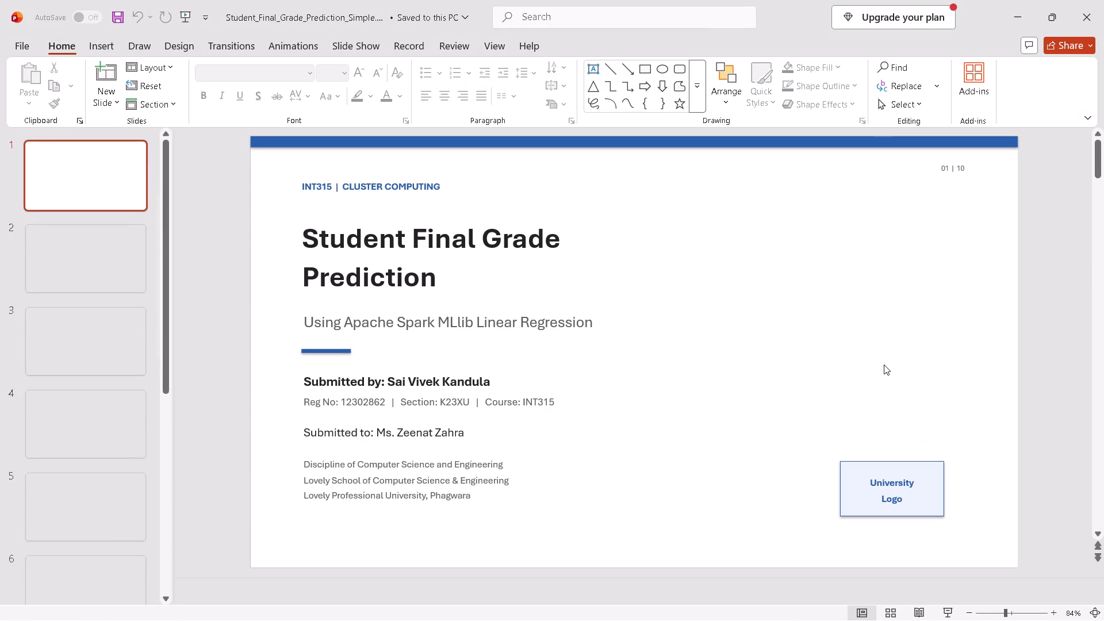
Cut the rectangle behind the "University Logo" placeholder from the title slide.
right_click(866, 473)
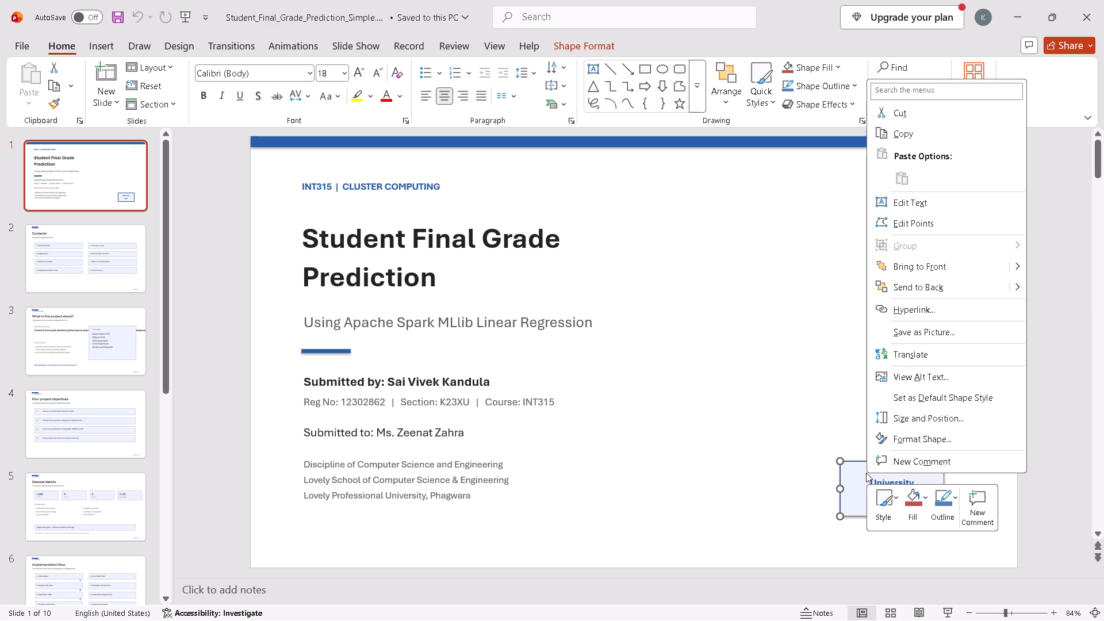
click(884, 117)
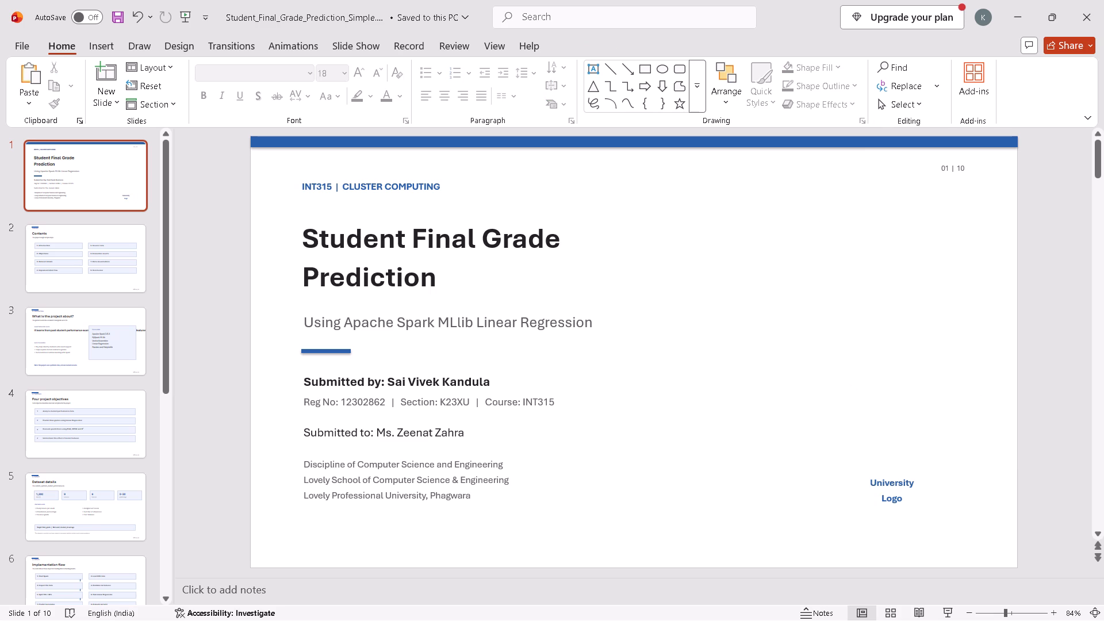
Delete the remaining "University Logo" text from the title slide.
click(892, 489)
right_click(895, 488)
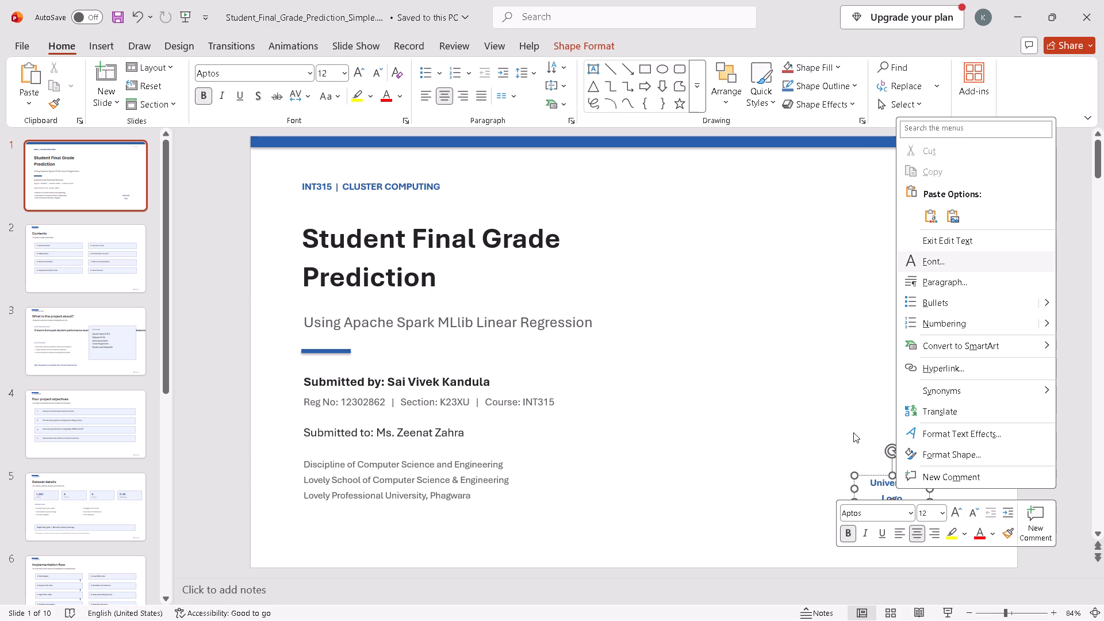
key(BackSpace)
key(BackSpace)
key(BackSpace)
key(BackSpace)
key(BackSpace)
key(BackSpace)
key(BackSpace)
key(BackSpace)
key(BackSpace)
key(BackSpace)
key(BackSpace)
key(BackSpace)
key(BackSpace)
key(BackSpace)
key(BackSpace)
key(BackSpace)
key(BackSpace)
Cut the "University Logo" text box from the title slide.
right_click(868, 475)
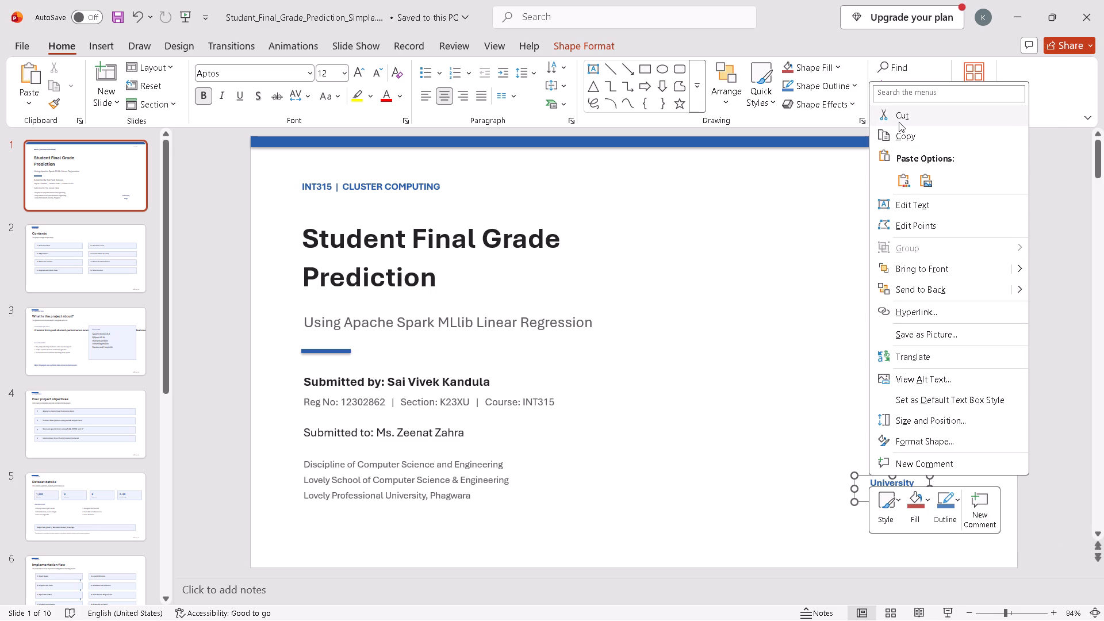
key(Delete)
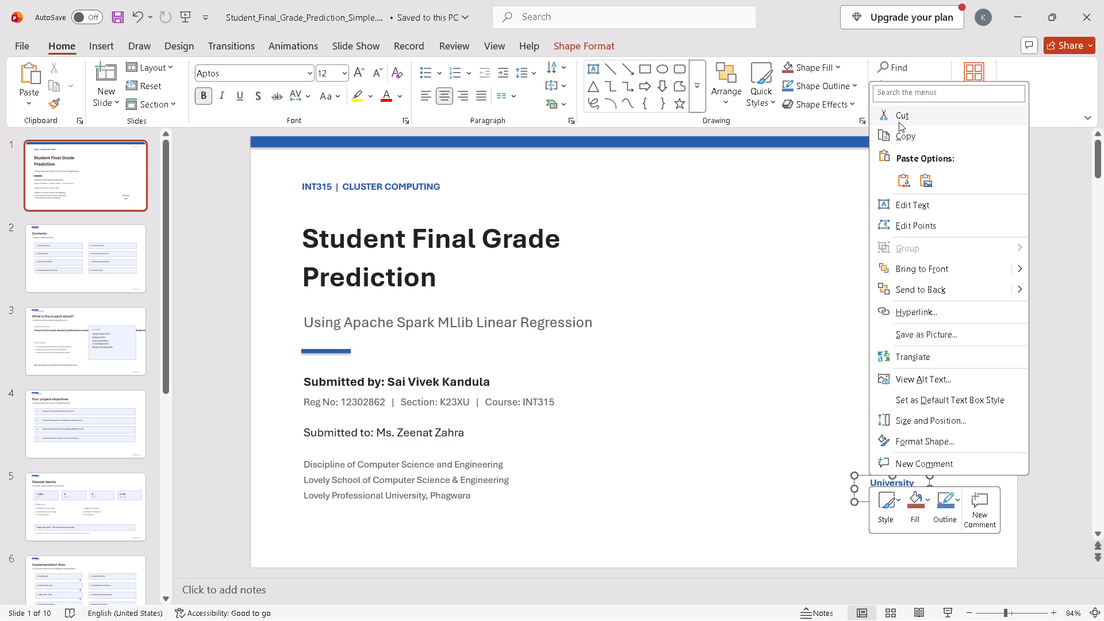
click(899, 122)
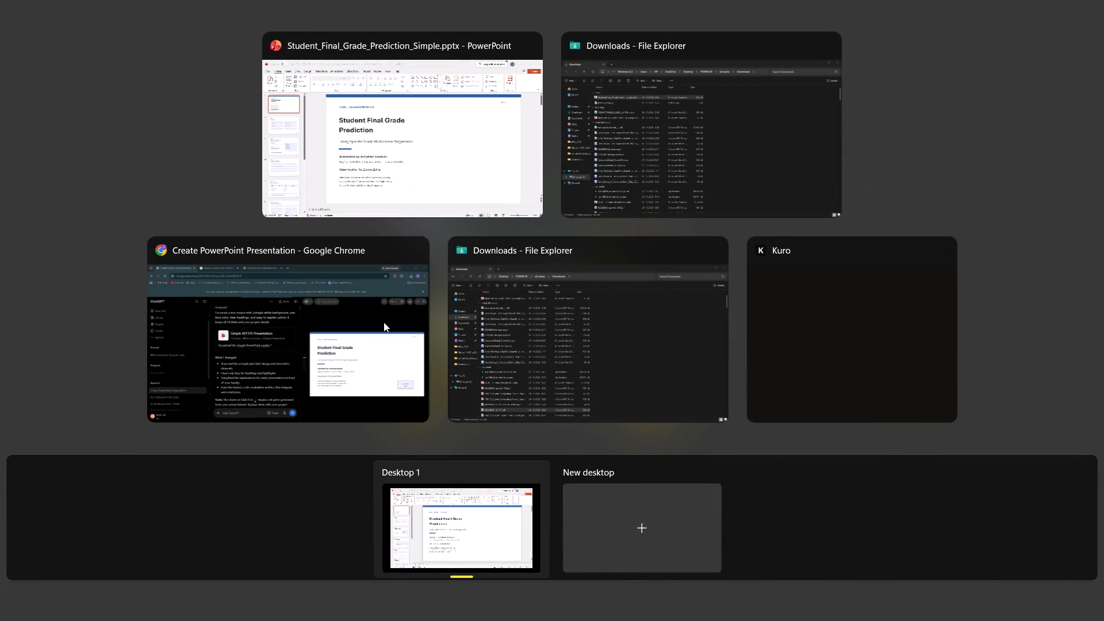
Switch to the Chrome window and look up WhatsApp Web in a new tab by entering "whats".
click(342, 352)
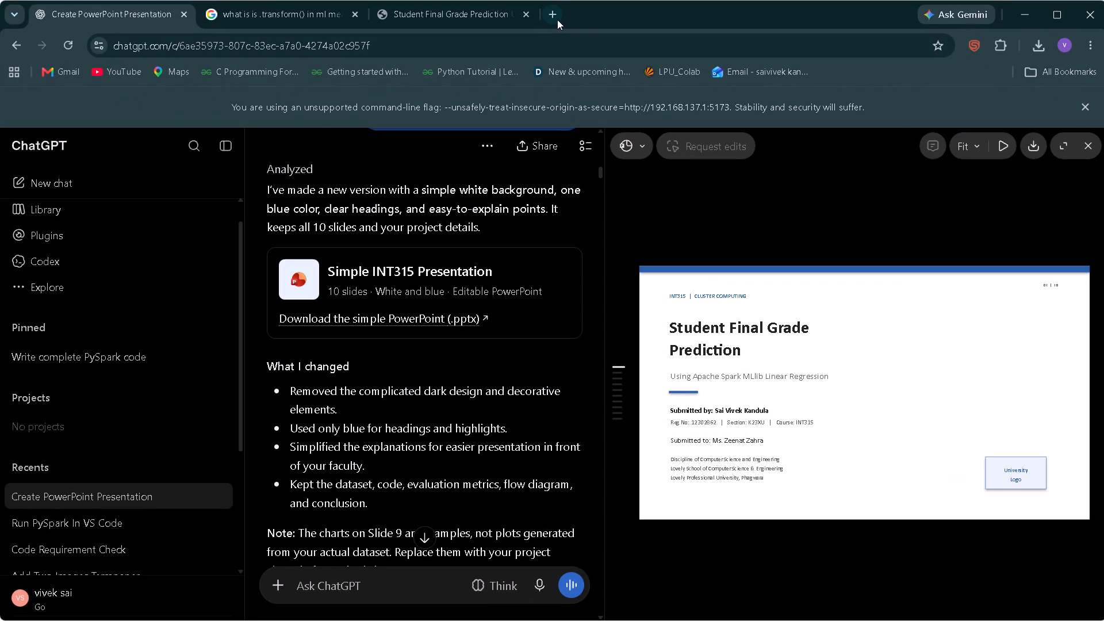
click(557, 20)
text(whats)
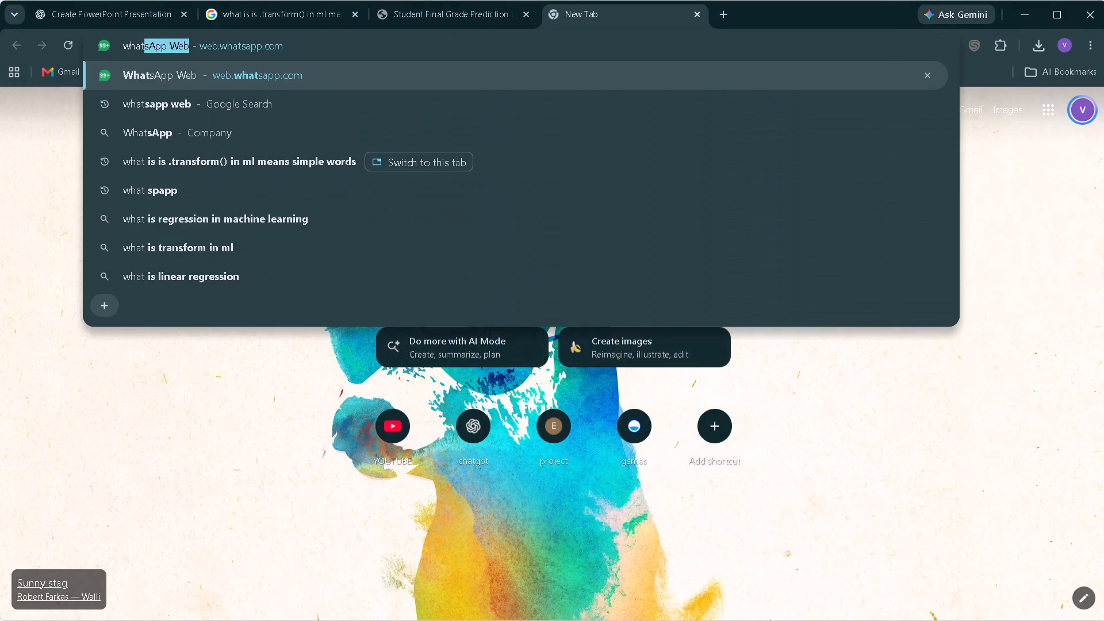
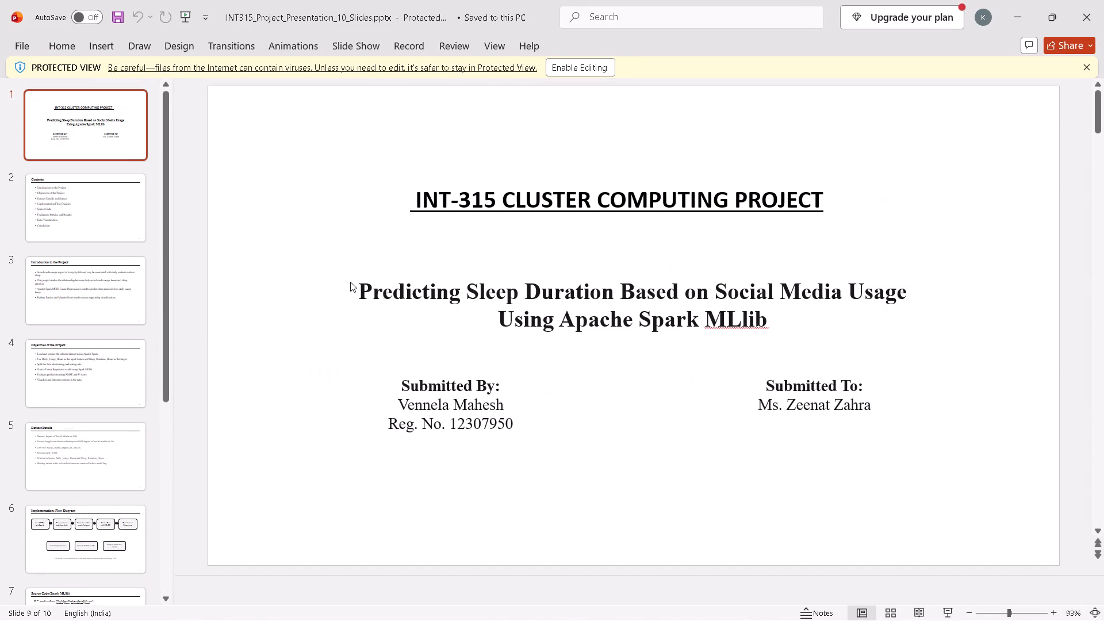
Look through the slides of INT315_Project_Presentation_10_Slides.pptx, from the title slide to the Spark MLlib source code, as a reference.
scroll(350, 282, down, 3)
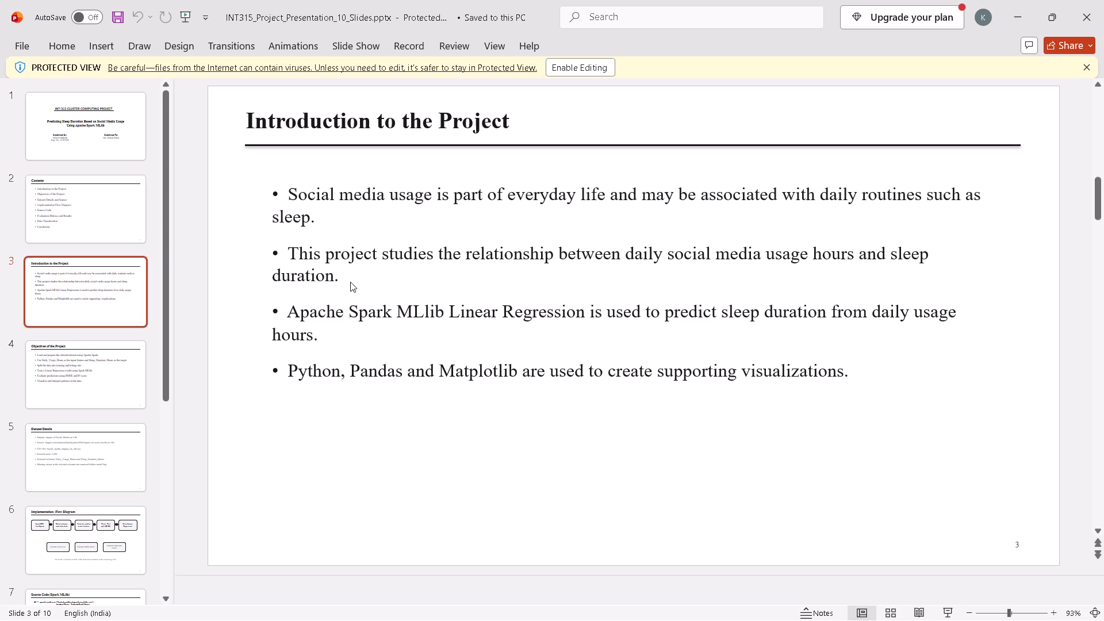
scroll(350, 282, down, 1)
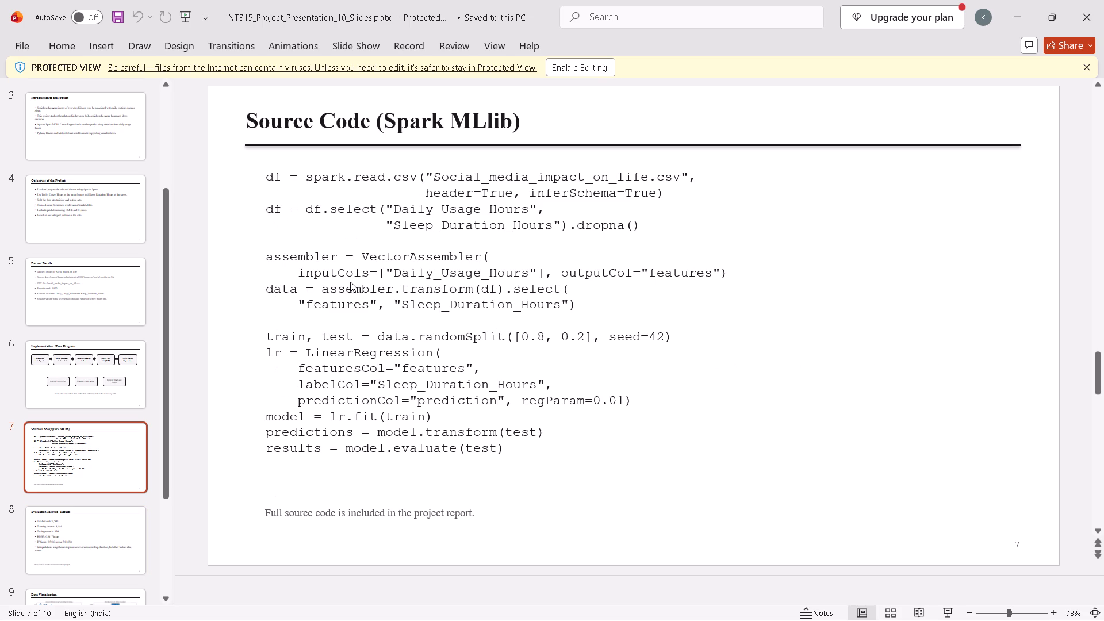
Switch to Student_Final_Grade_Prediction_Simple.pptx and select the entire code listing on slide 7, "Main source code", including the final predictions line.
click(555, 116)
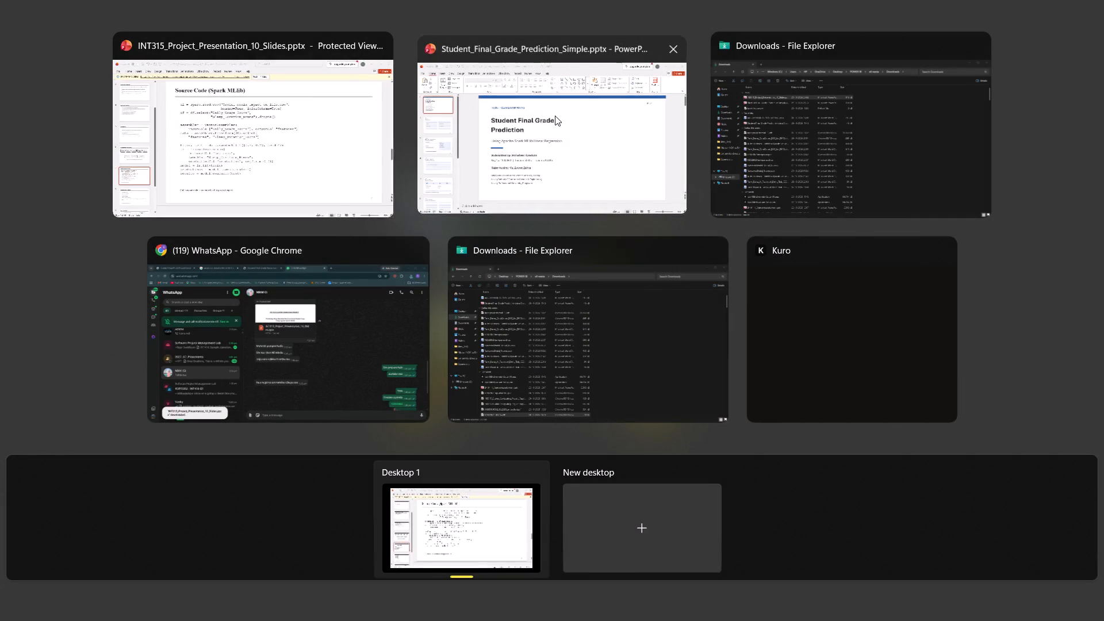
scroll(95, 526, down, 2)
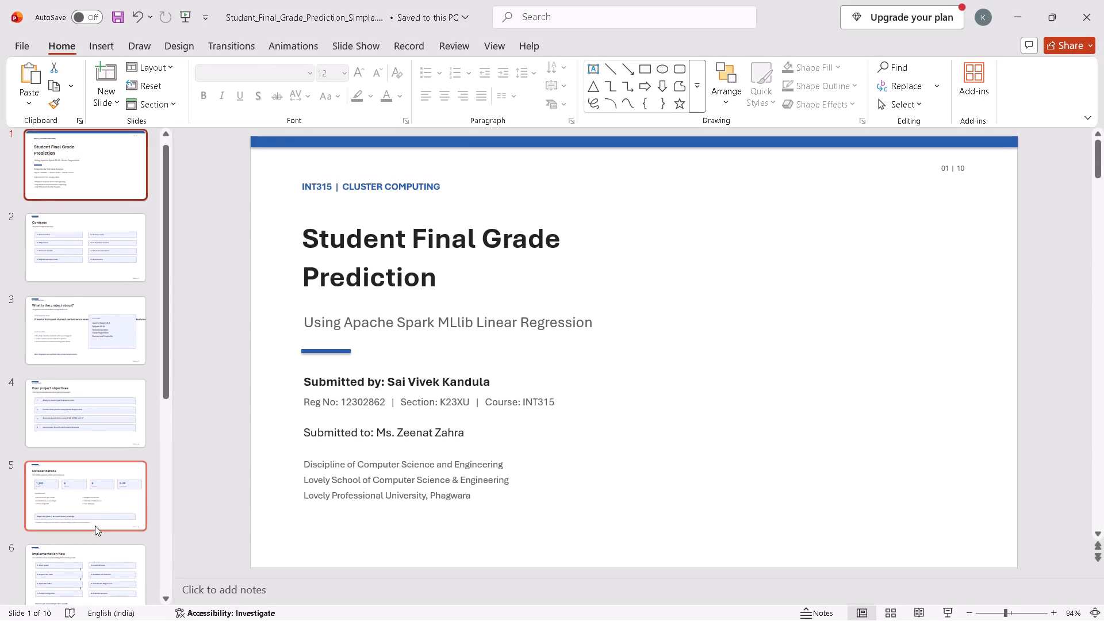
scroll(95, 526, down, 2)
click(91, 502)
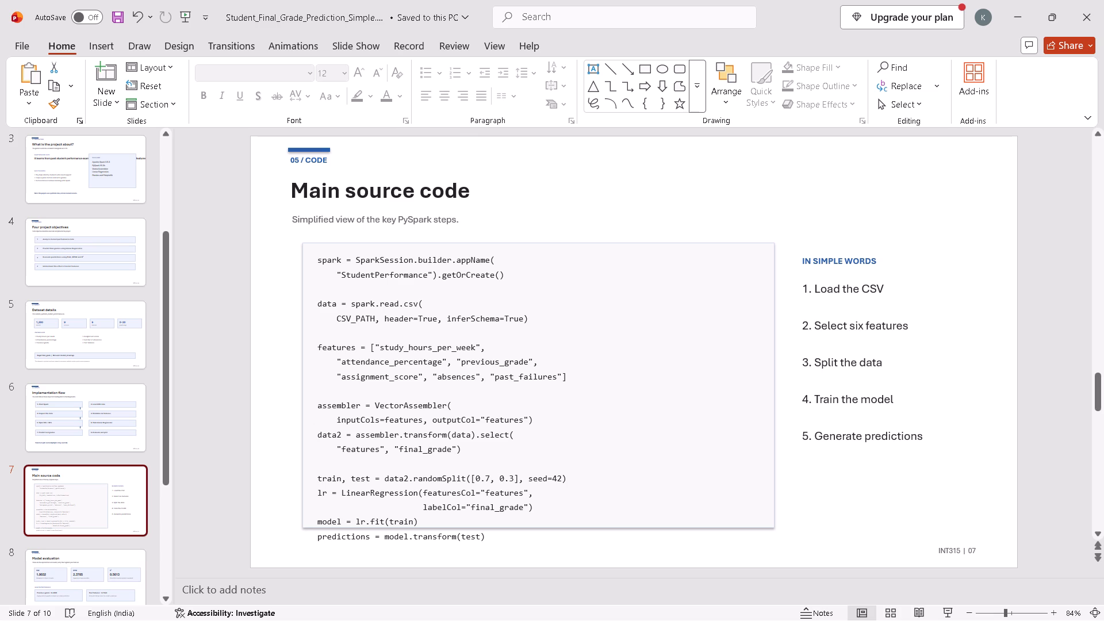
drag(318, 260, 506, 524)
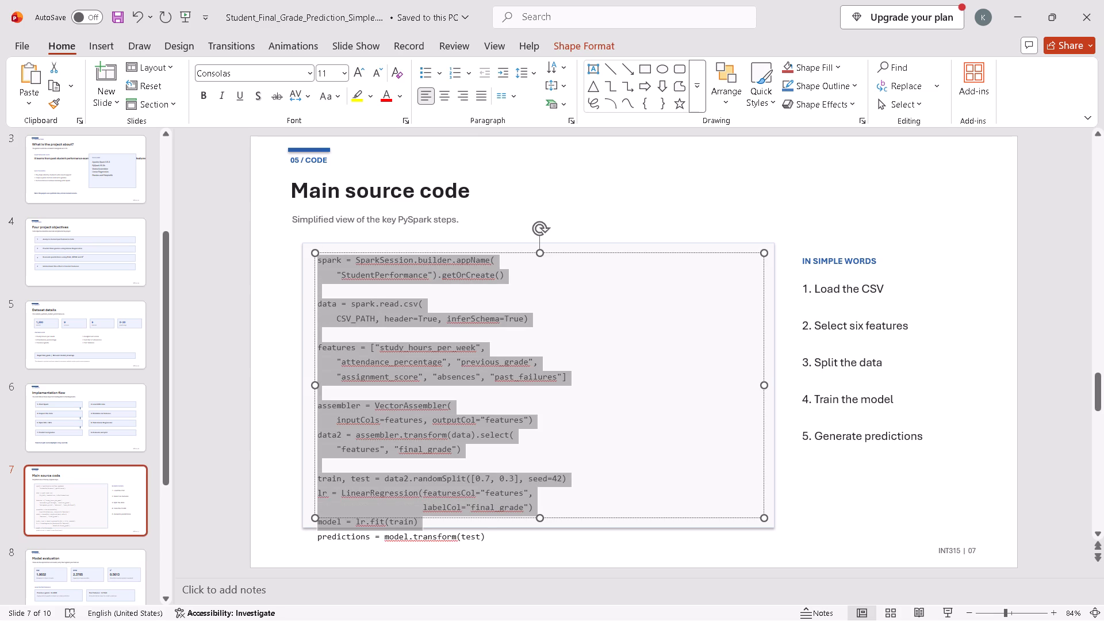
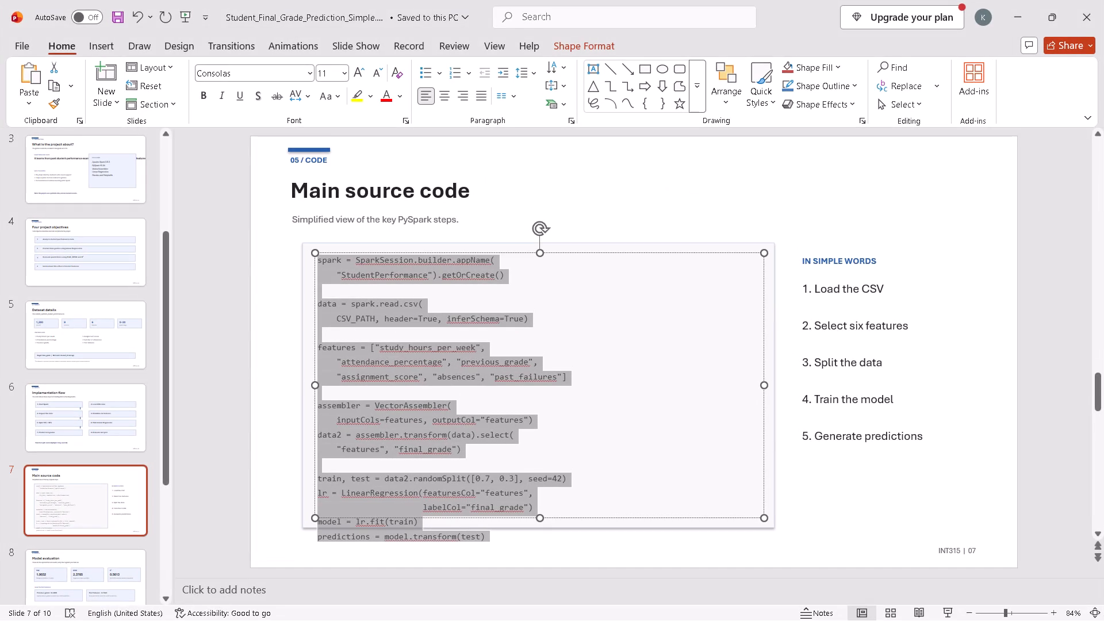
scroll(631, 342, down, 1)
scroll(631, 342, up, 2)
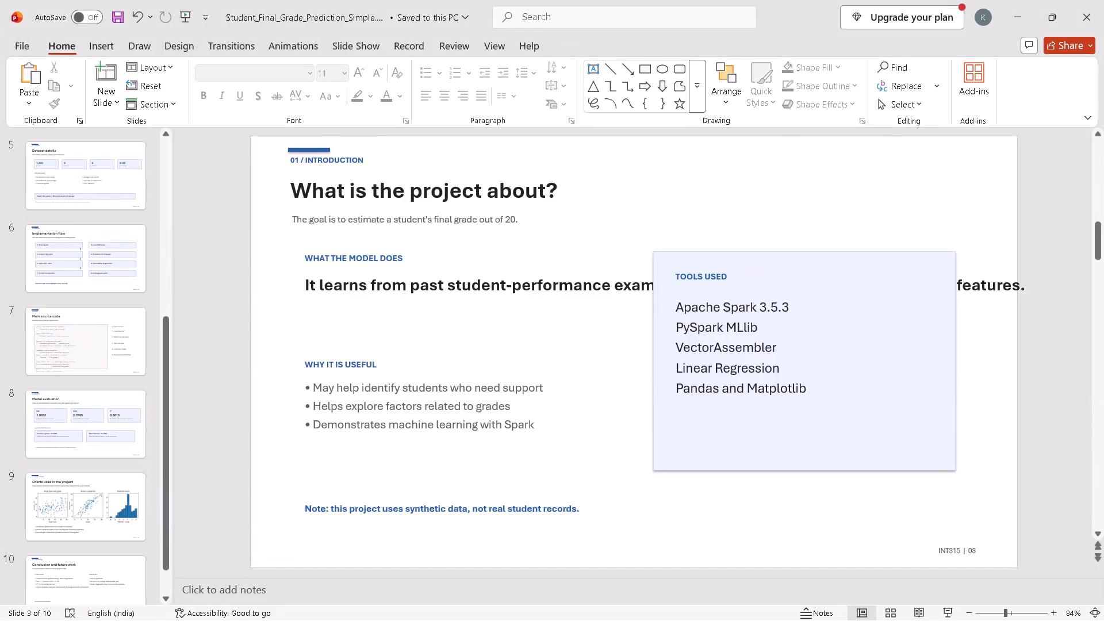
scroll(631, 342, down, 1)
scroll(631, 342, up, 1)
scroll(631, 342, down, 1)
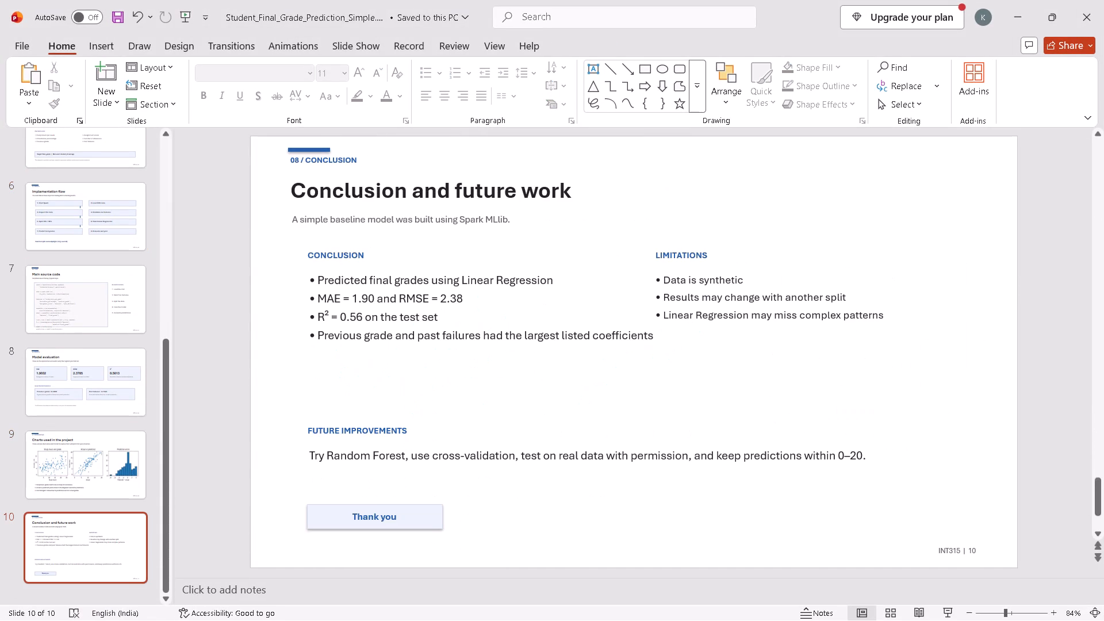
scroll(631, 342, up, 1)
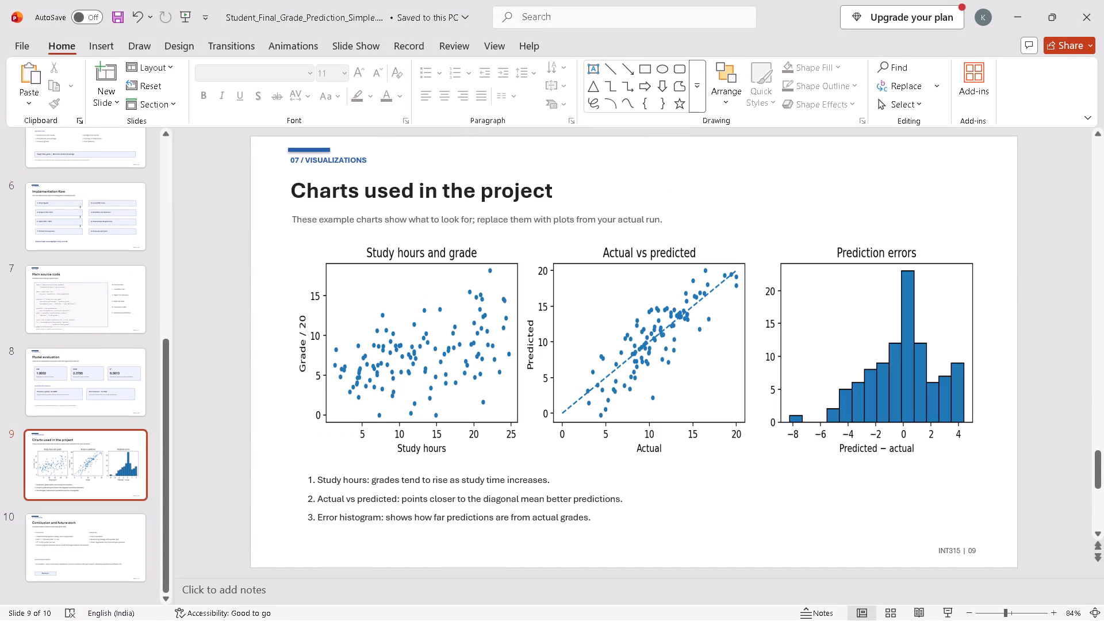
click(872, 351)
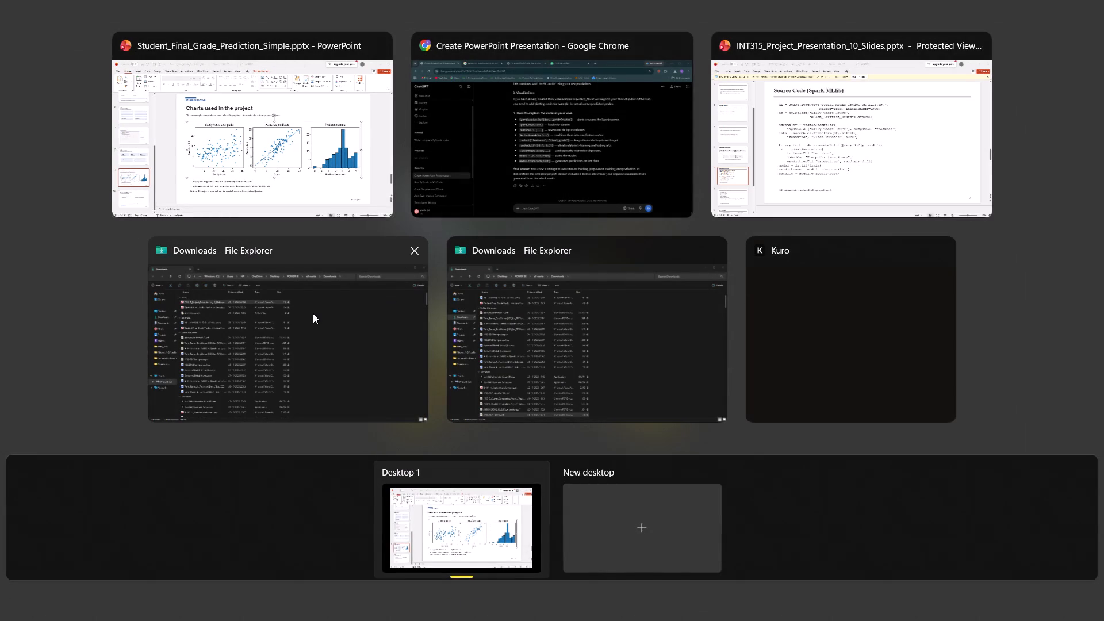
Switch to File Explorer and look through the Gallery for the project's chart screenshots, viewing the "Study Hours vs Final Grade" plot.
click(313, 313)
click(60, 129)
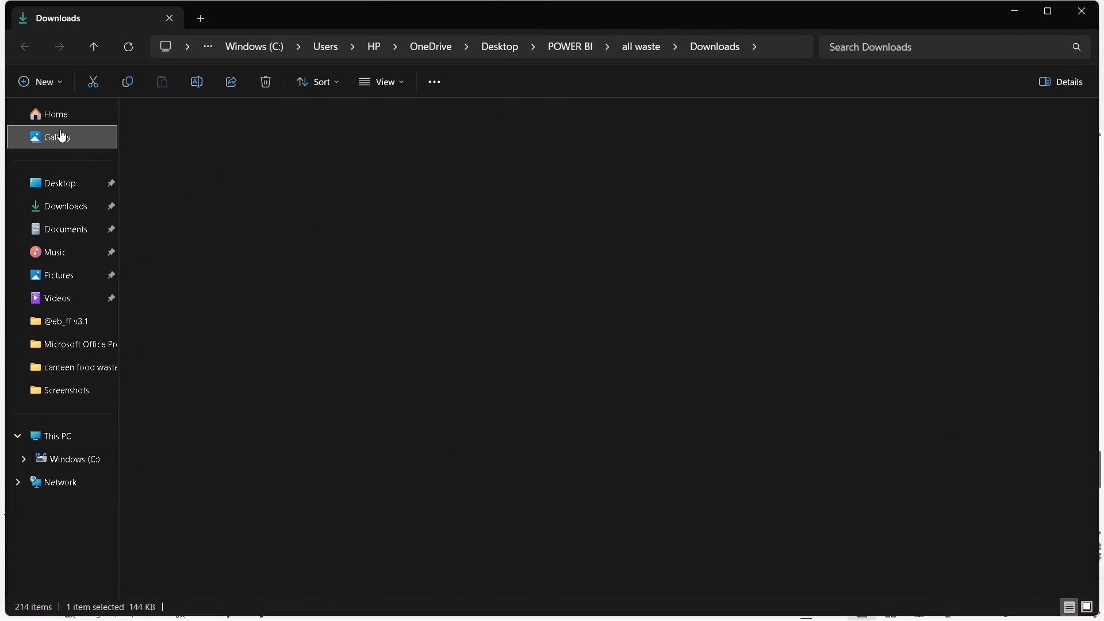
scroll(409, 329, down, 1)
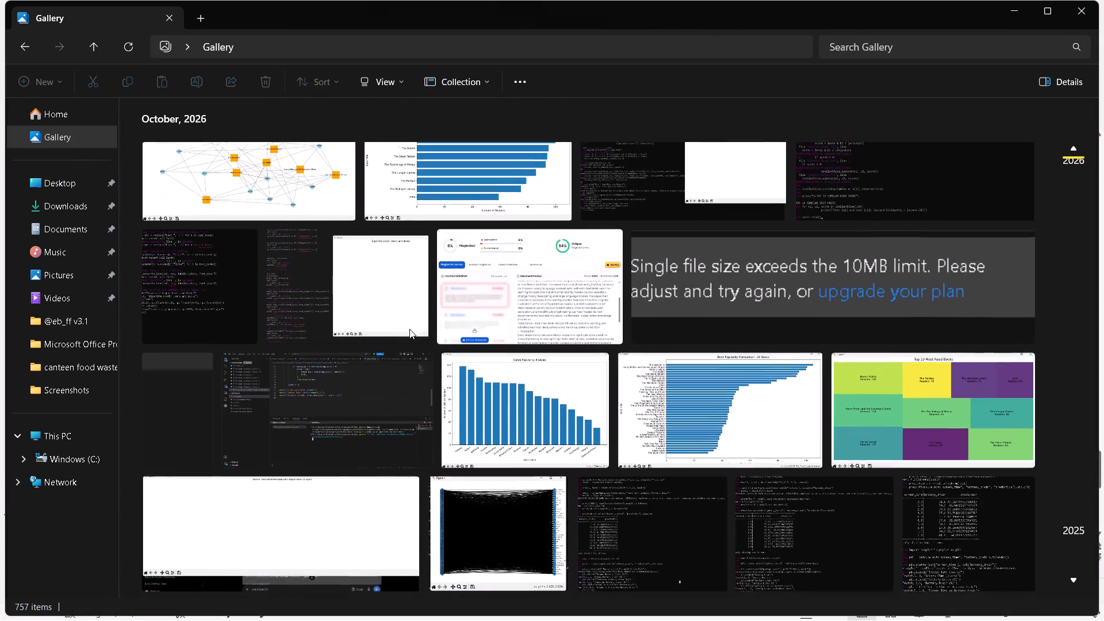
scroll(409, 329, down, 2)
scroll(409, 329, up, 1)
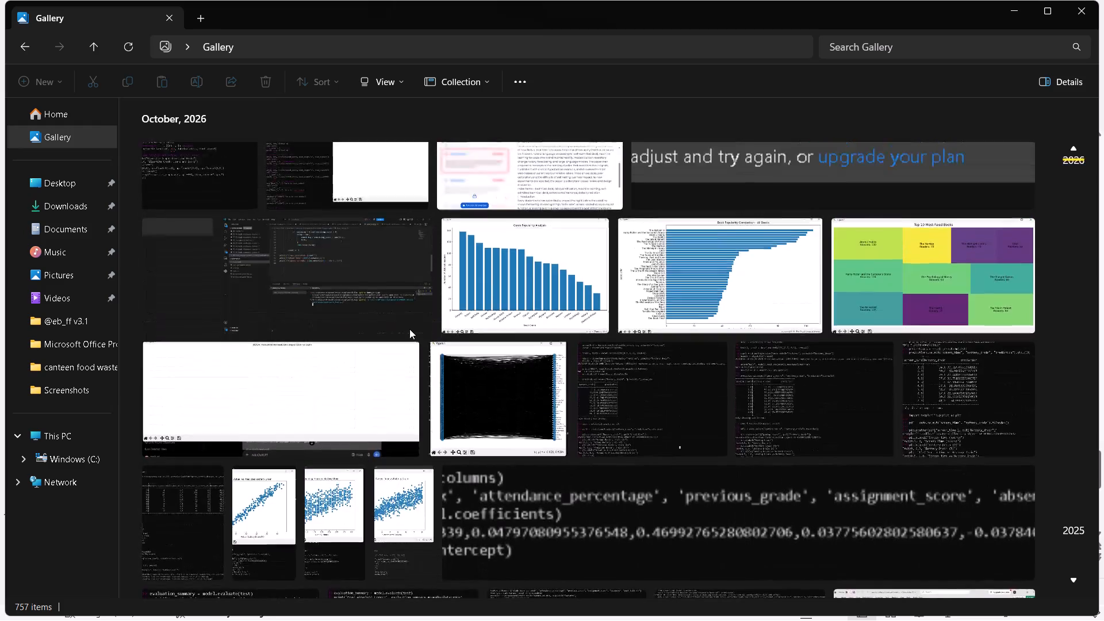
scroll(409, 329, down, 2)
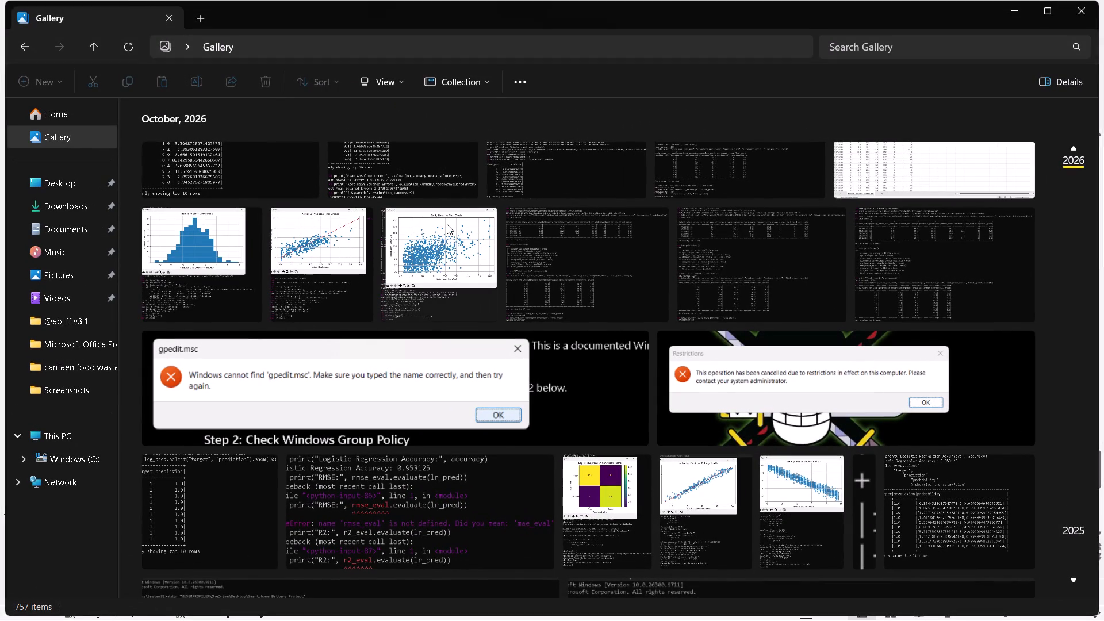
click(447, 224)
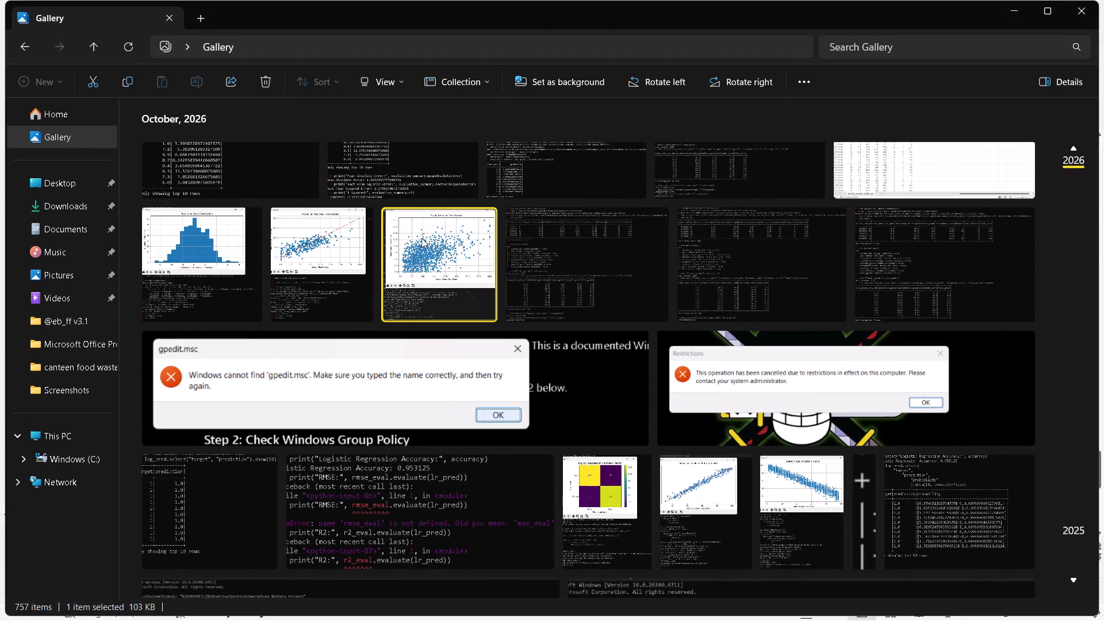
click(421, 238)
double_click(421, 238)
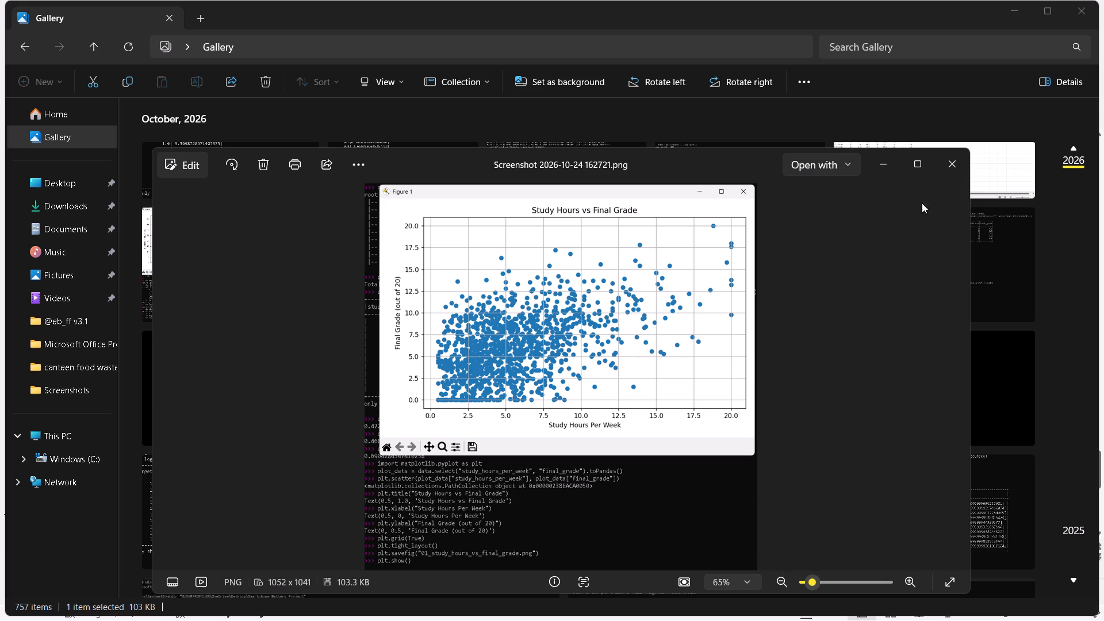
click(954, 173)
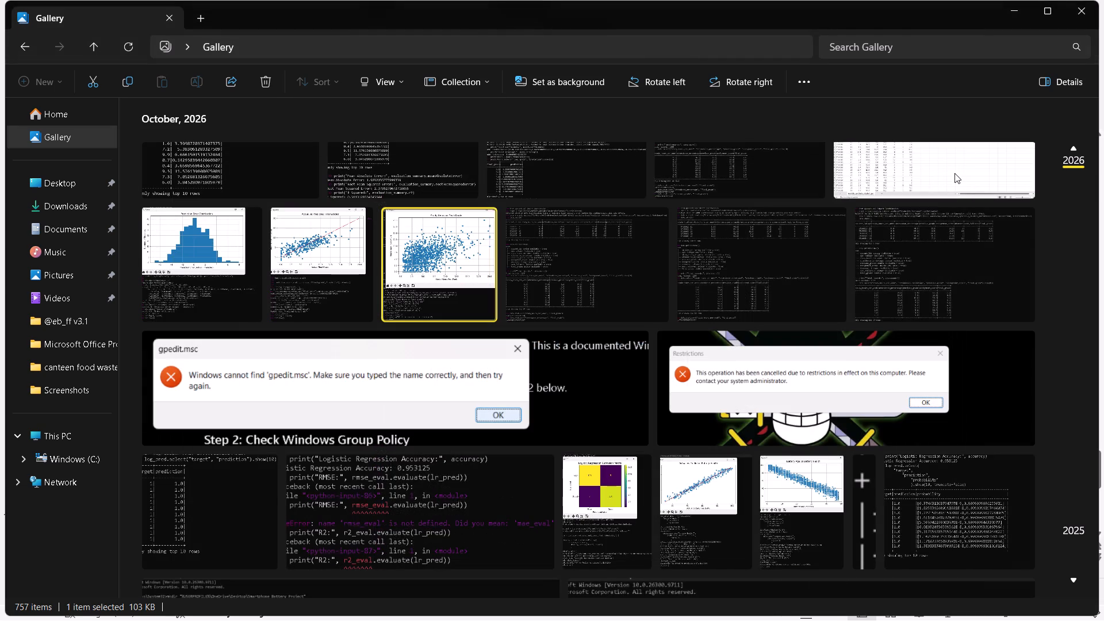
scroll(682, 279, up, 3)
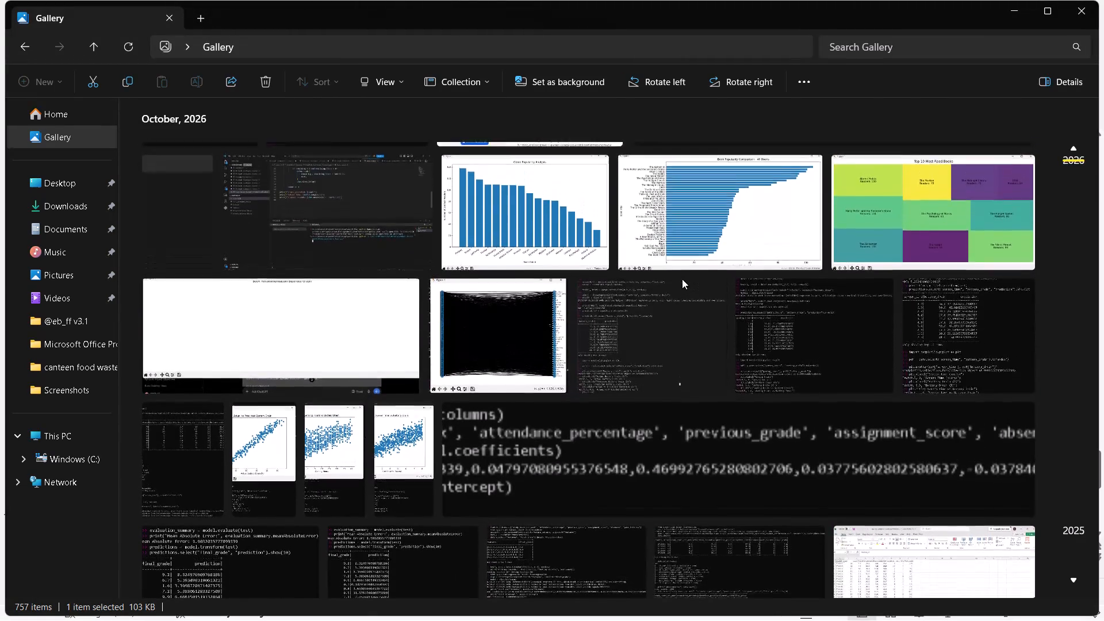
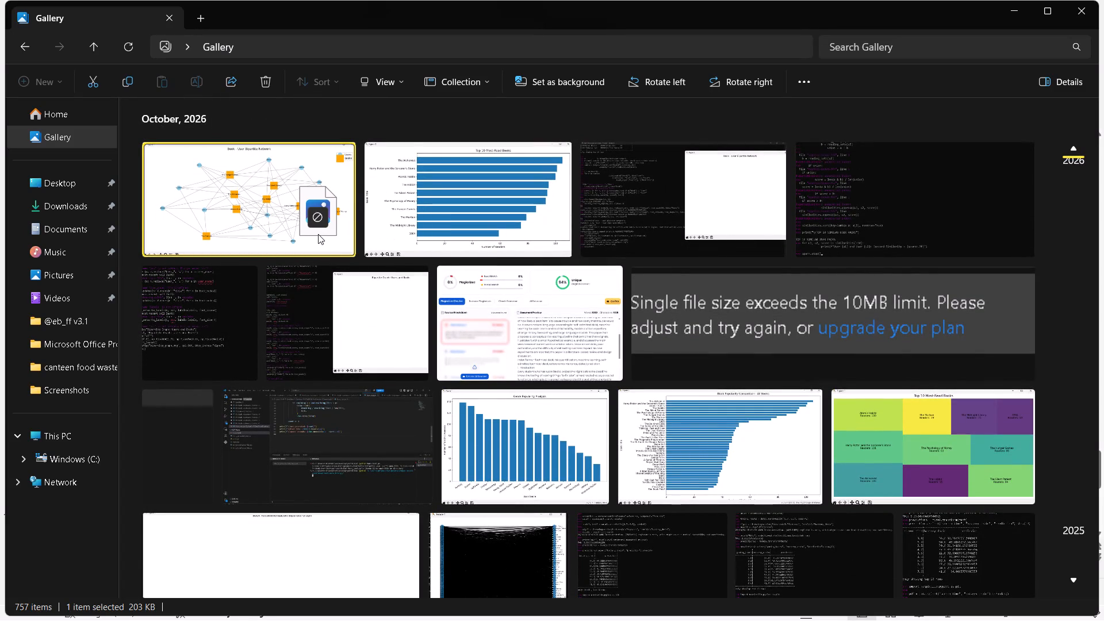
Permanently delete the 26 Gallery screenshots from the horizontal bar chart through the terminal capture before the spreadsheet, keeping the network graph.
key(shift+Down)
key(ctrl+Right)
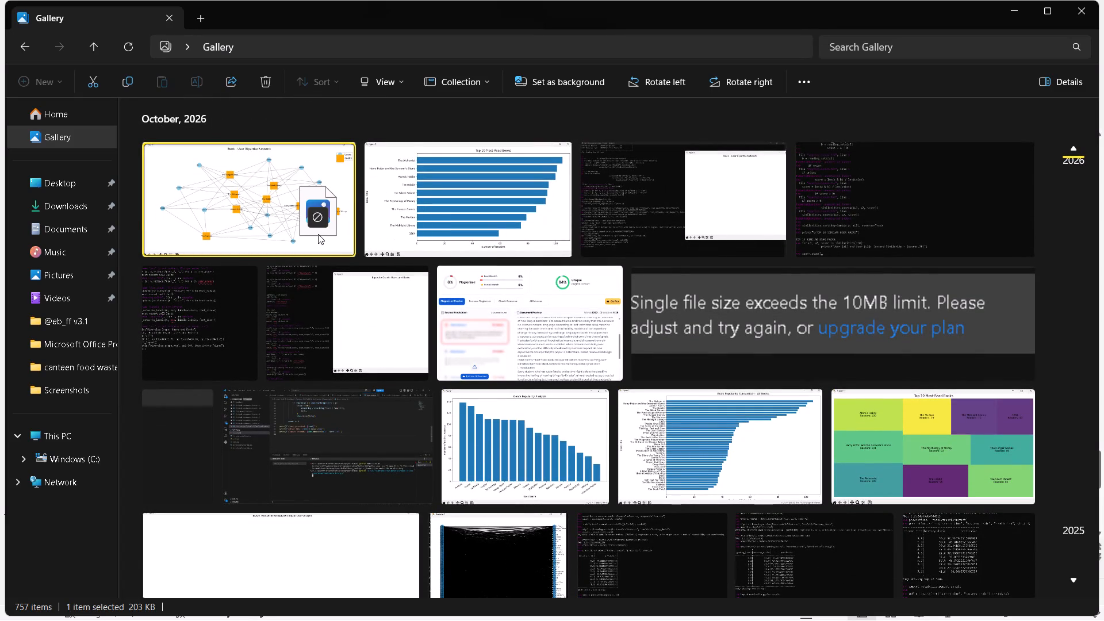
key(ctrl+Right)
key(ctrl+shift+Down)
click(318, 234)
click(415, 236)
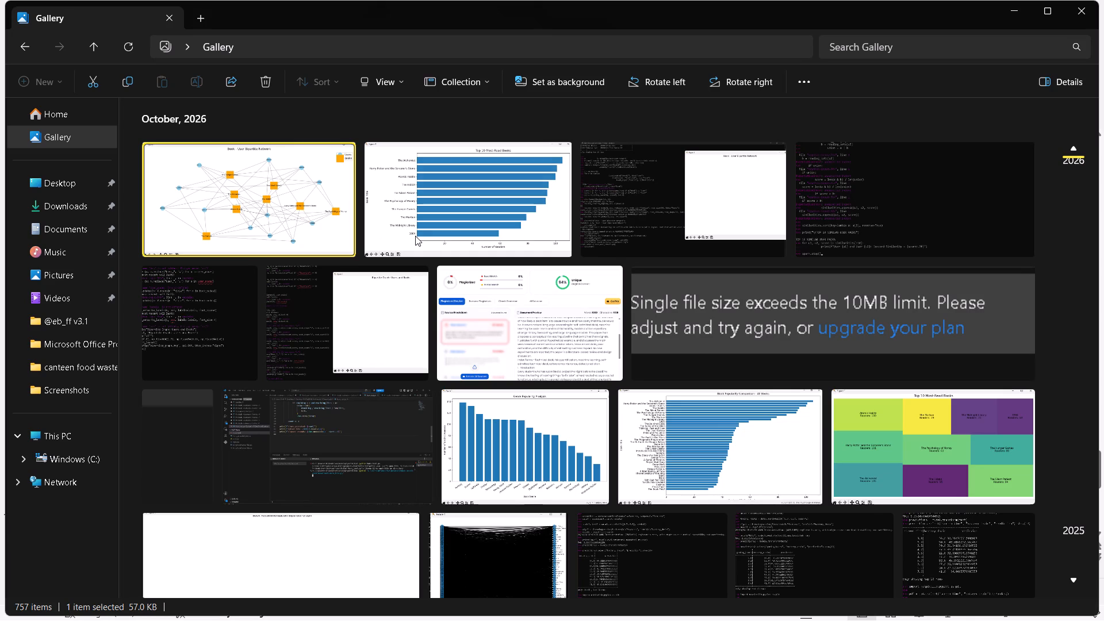
shift+click(281, 233)
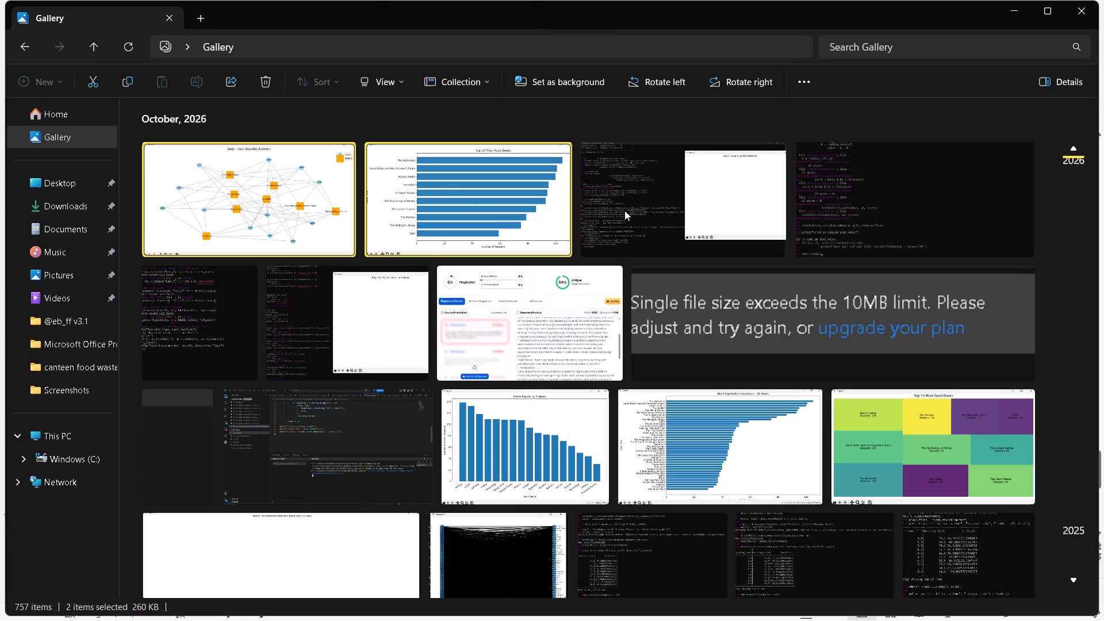
shift+click(624, 210)
shift+click(873, 237)
shift+click(908, 451)
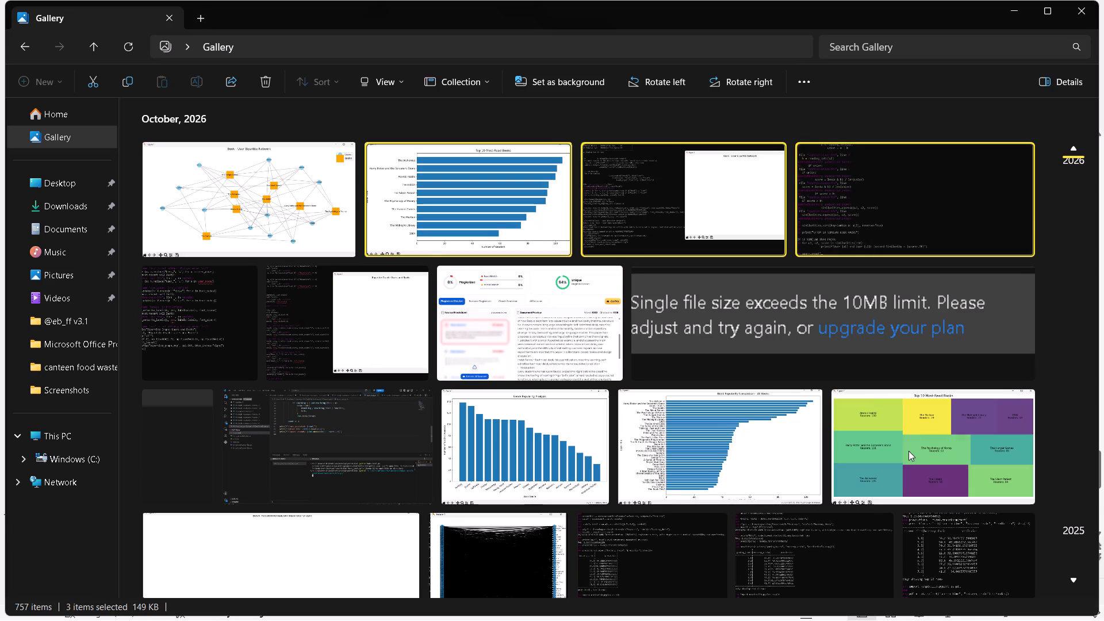
shift+scroll(908, 451, down, 3)
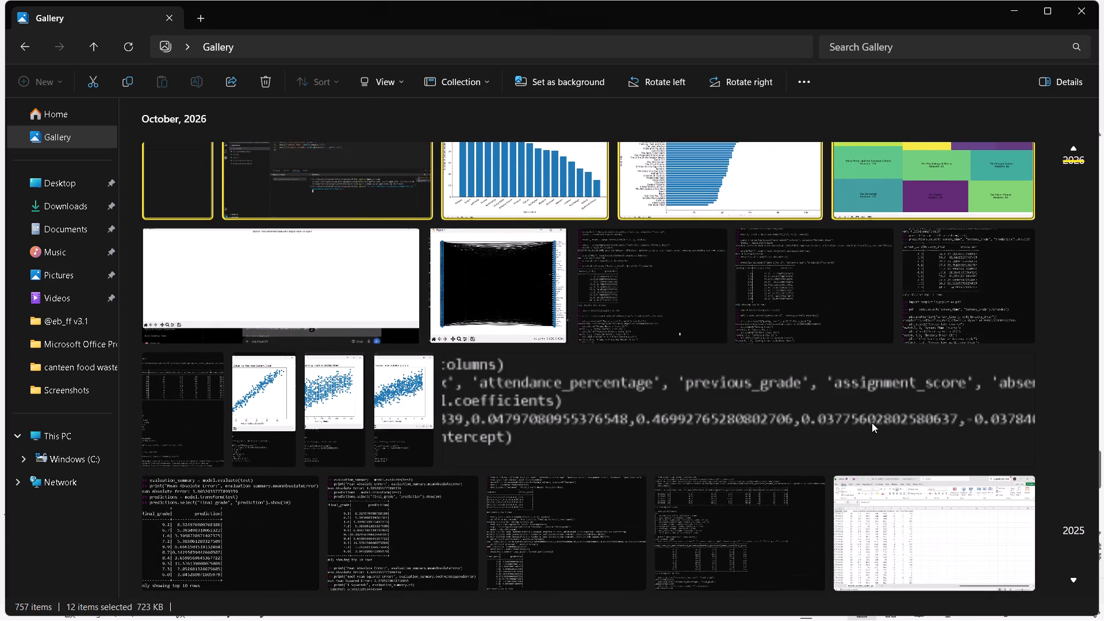
shift+click(872, 423)
shift+scroll(872, 423, down, 2)
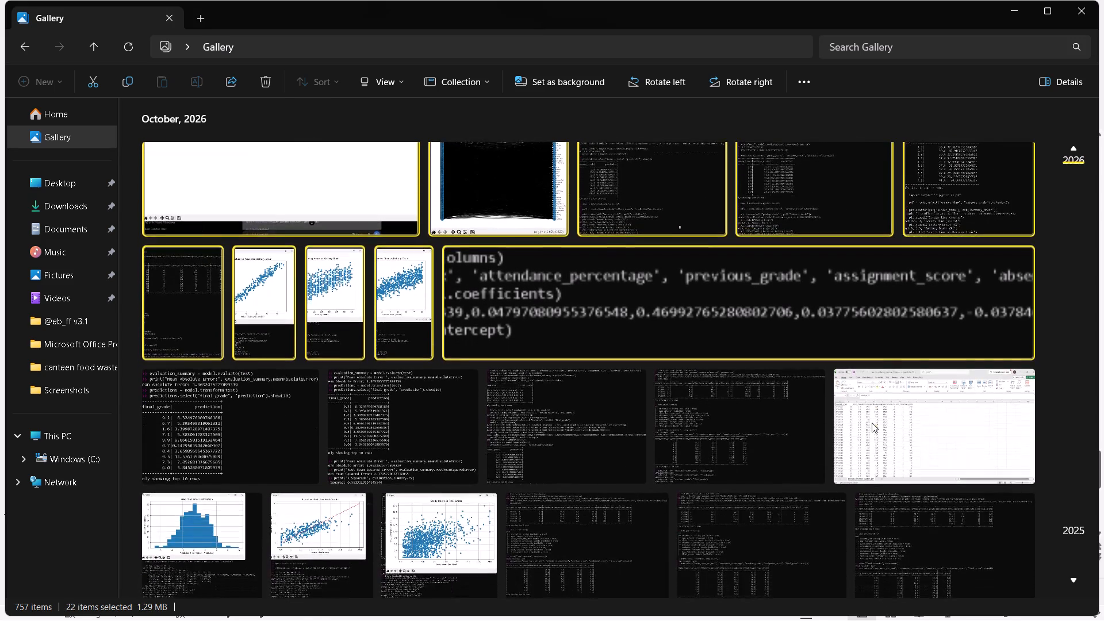
shift+click(770, 413)
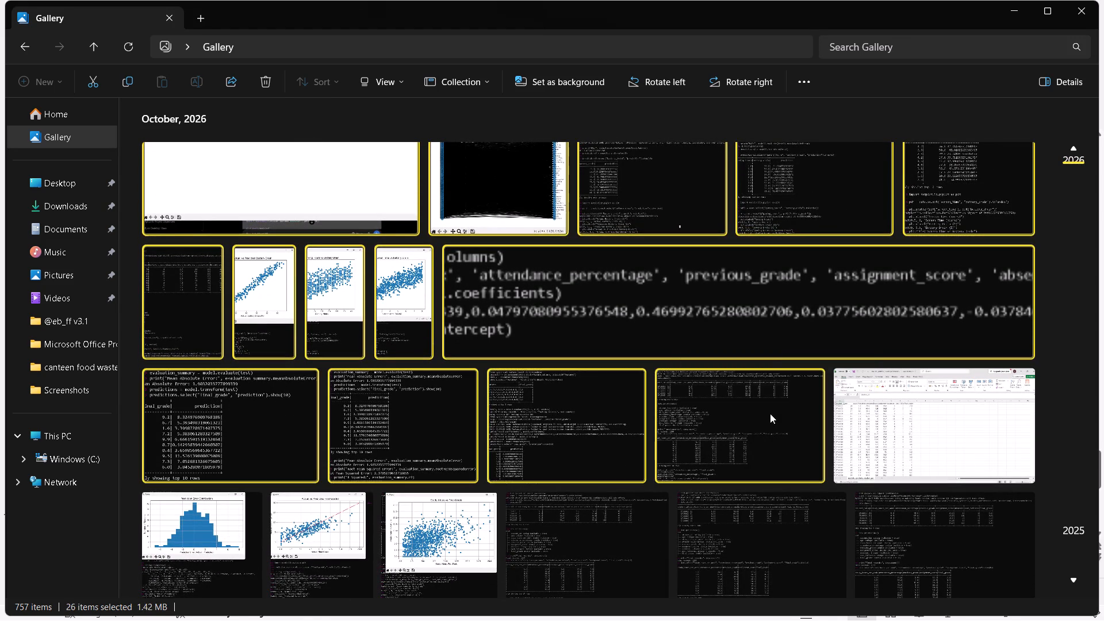
key(shift+Delete)
key(Return)
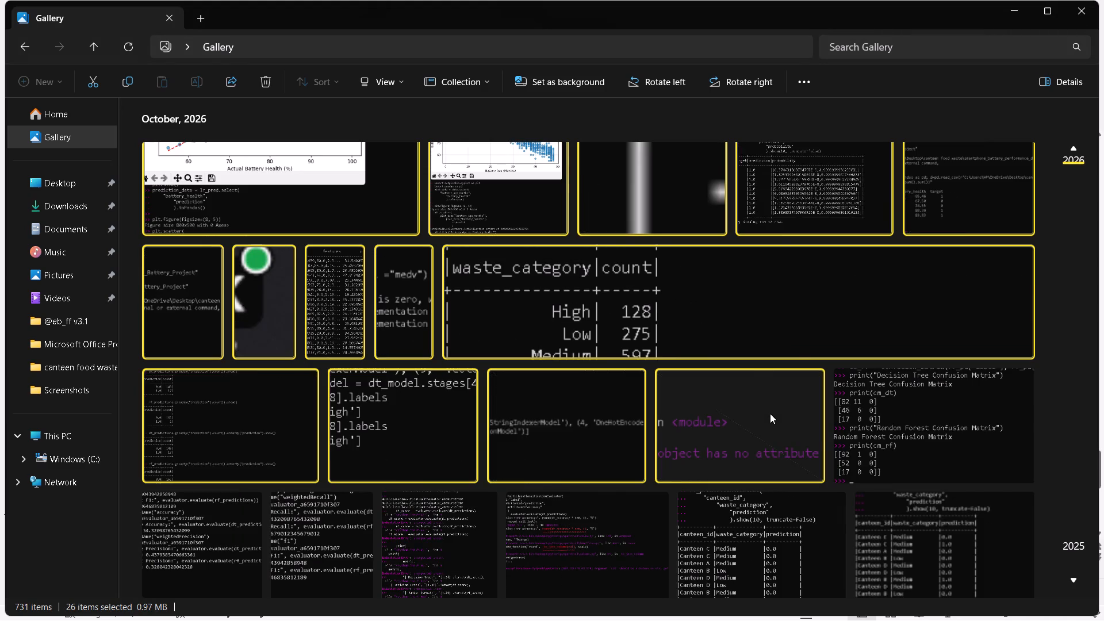
Check the remaining Gallery screenshots for project charts, try opening the prediction error histogram, and close the opened image windows.
scroll(770, 413, up, 4)
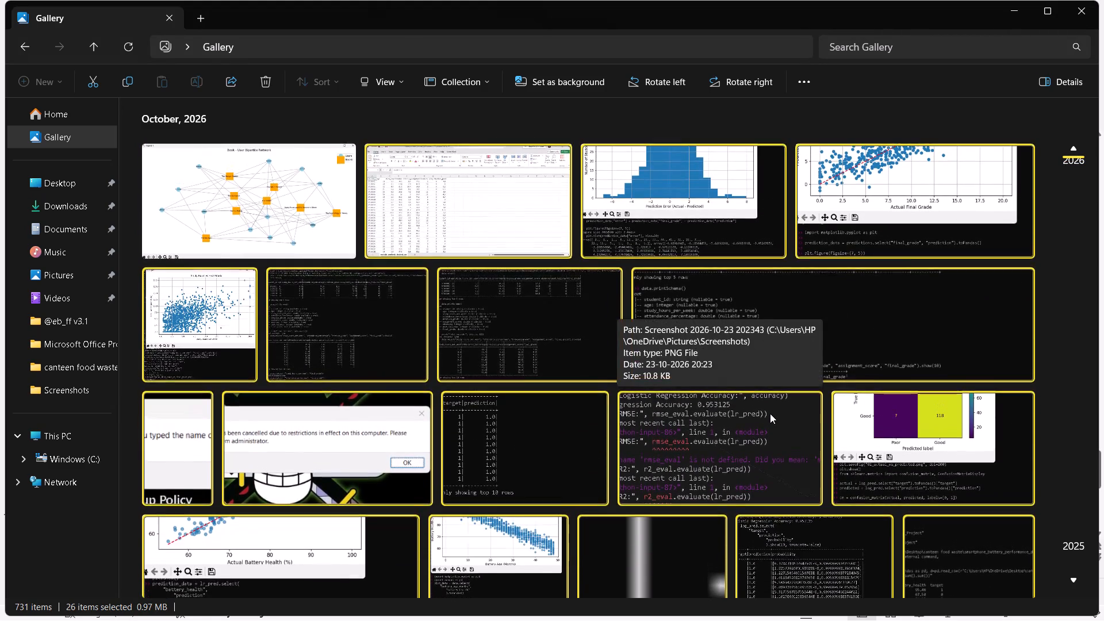
scroll(770, 413, up, 1)
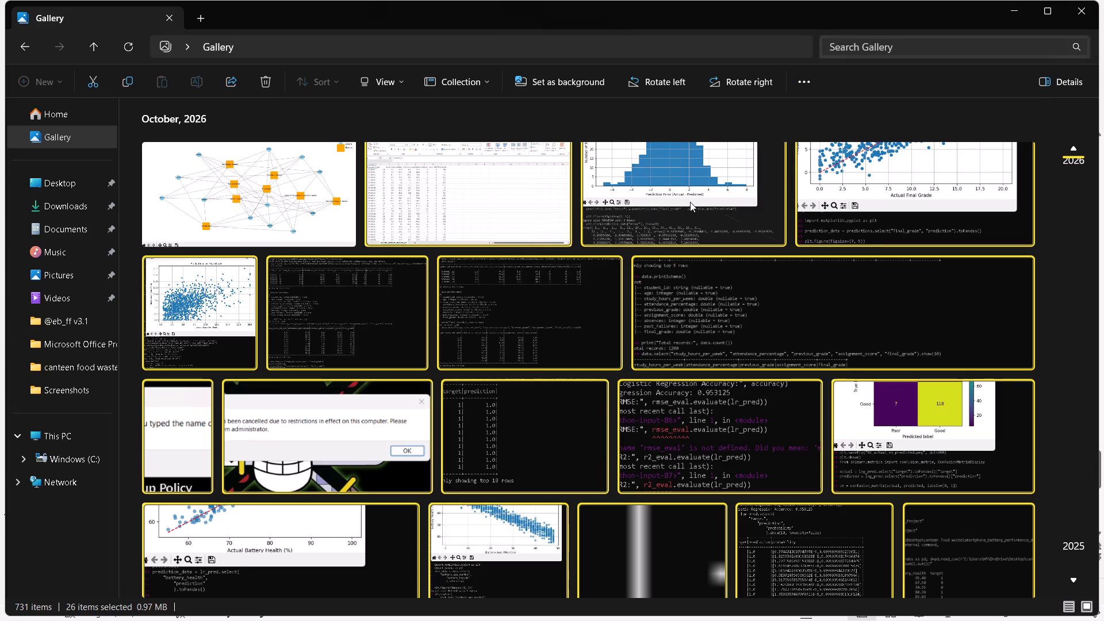
click(691, 202)
double_click(691, 202)
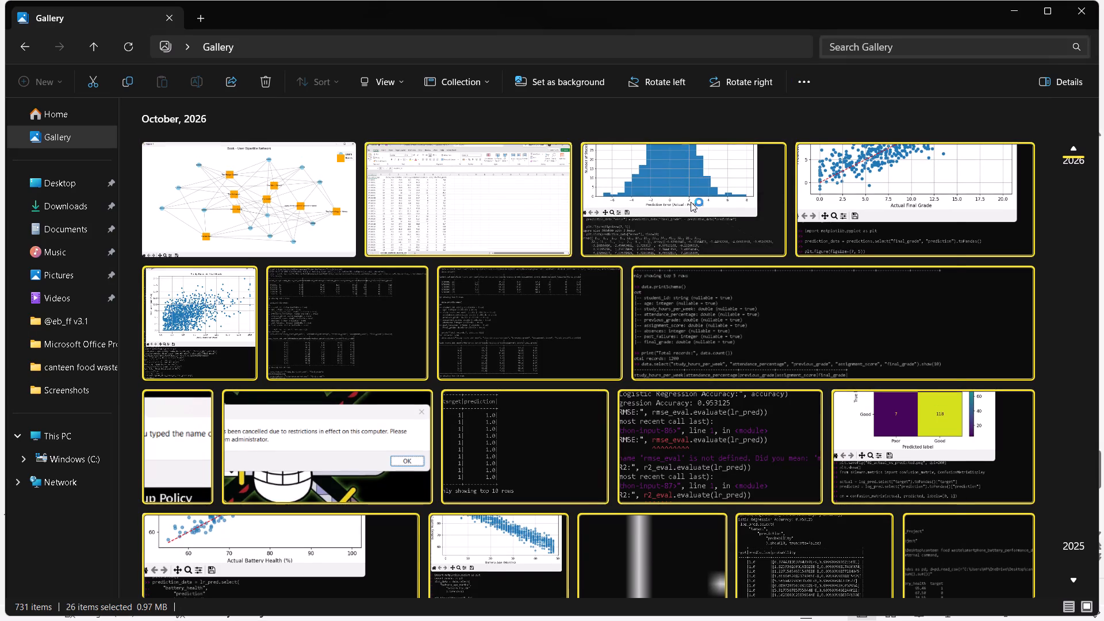
click(957, 167)
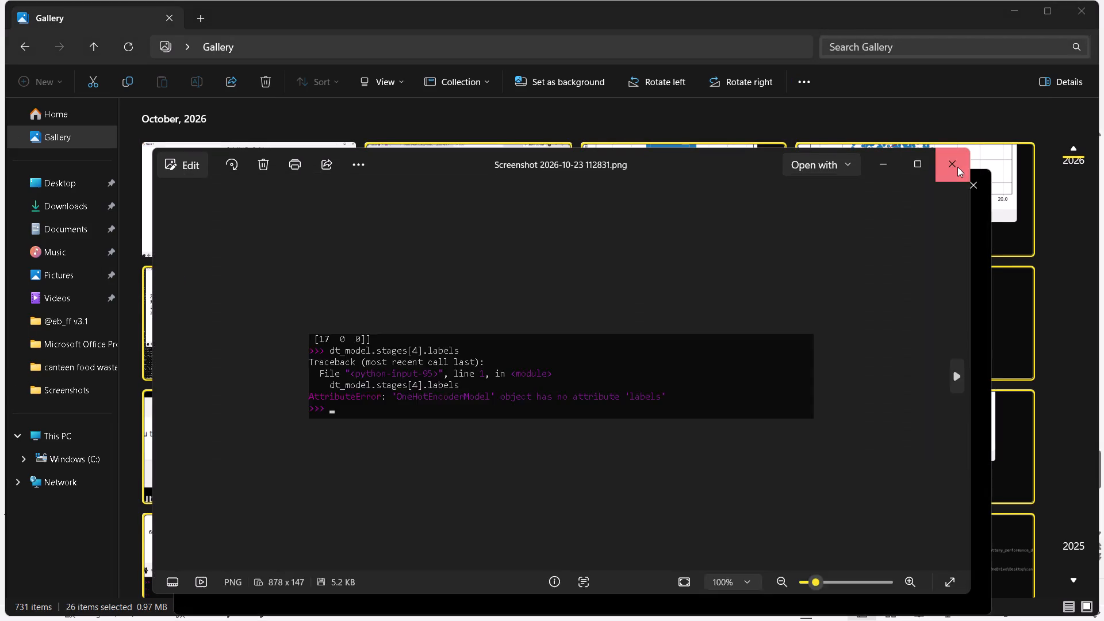
click(972, 185)
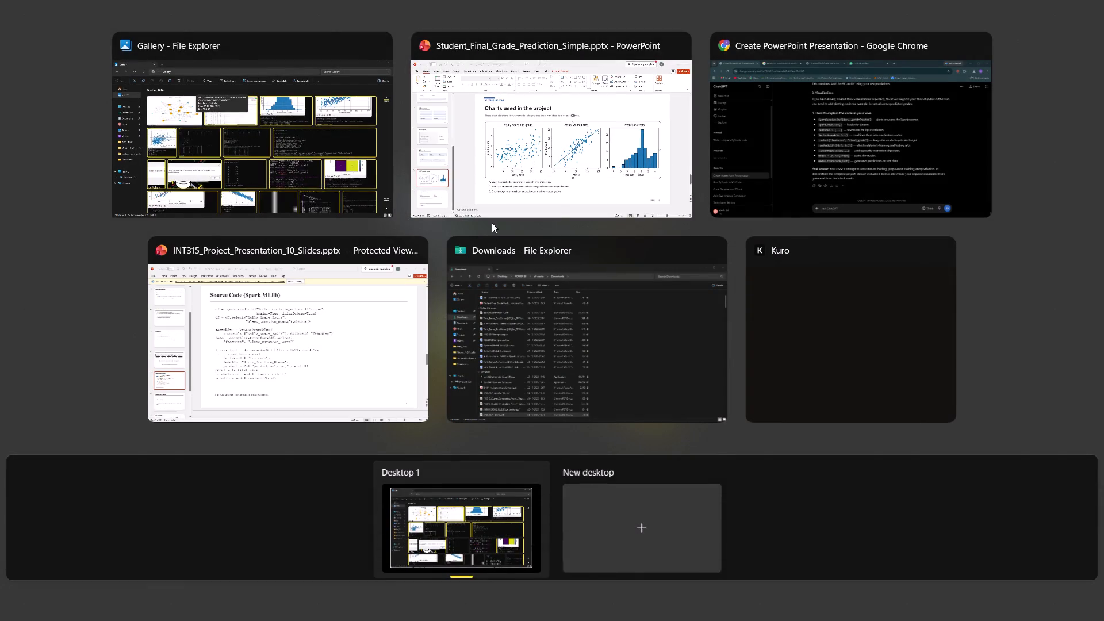
Switch to Student_Final_Grade_Prediction_Simple.pptx and cut the example chart image from slide 9.
click(430, 186)
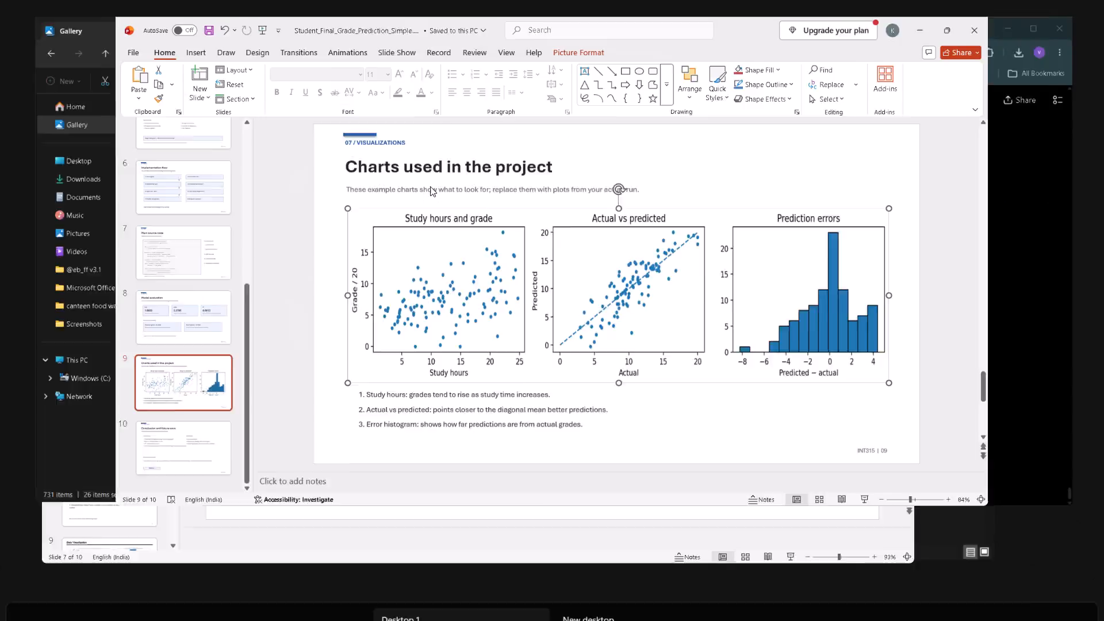
click(101, 44)
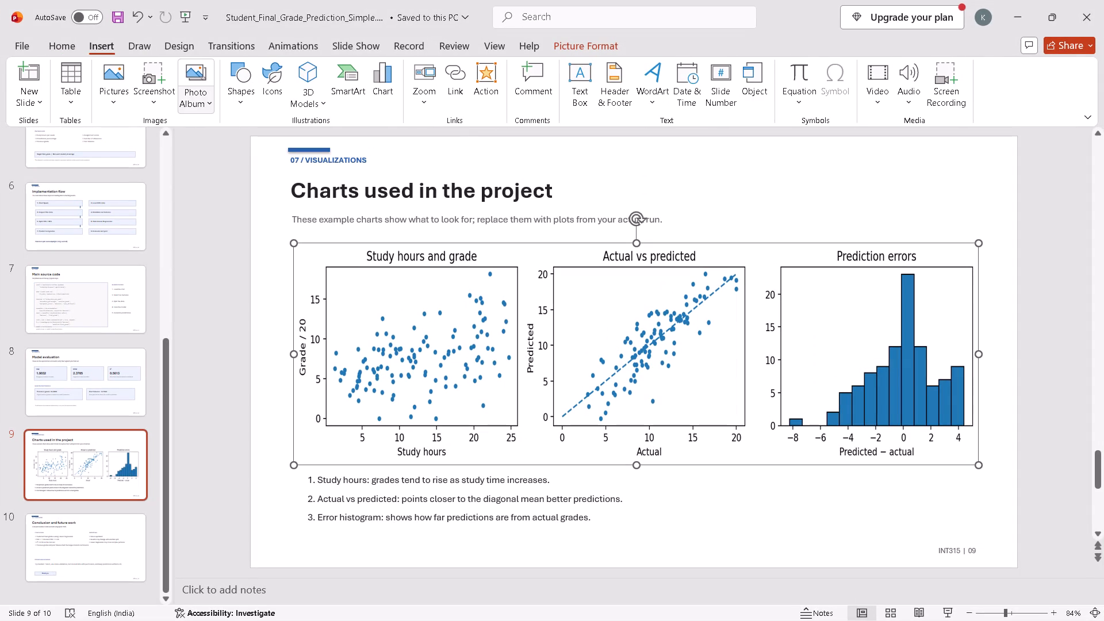
click(396, 316)
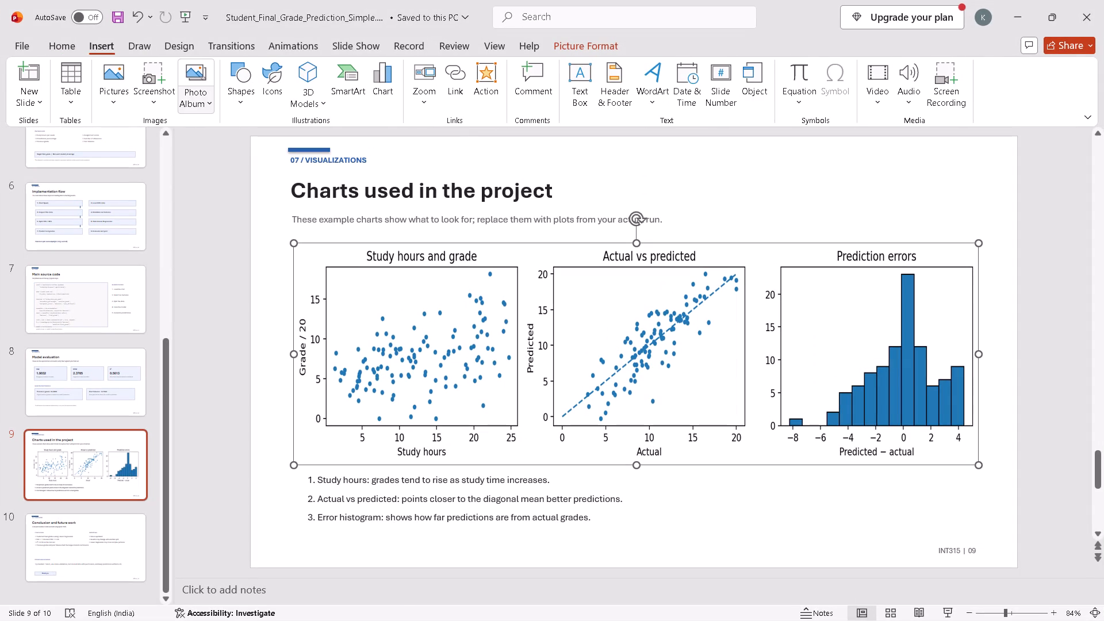
right_click(396, 316)
click(434, 330)
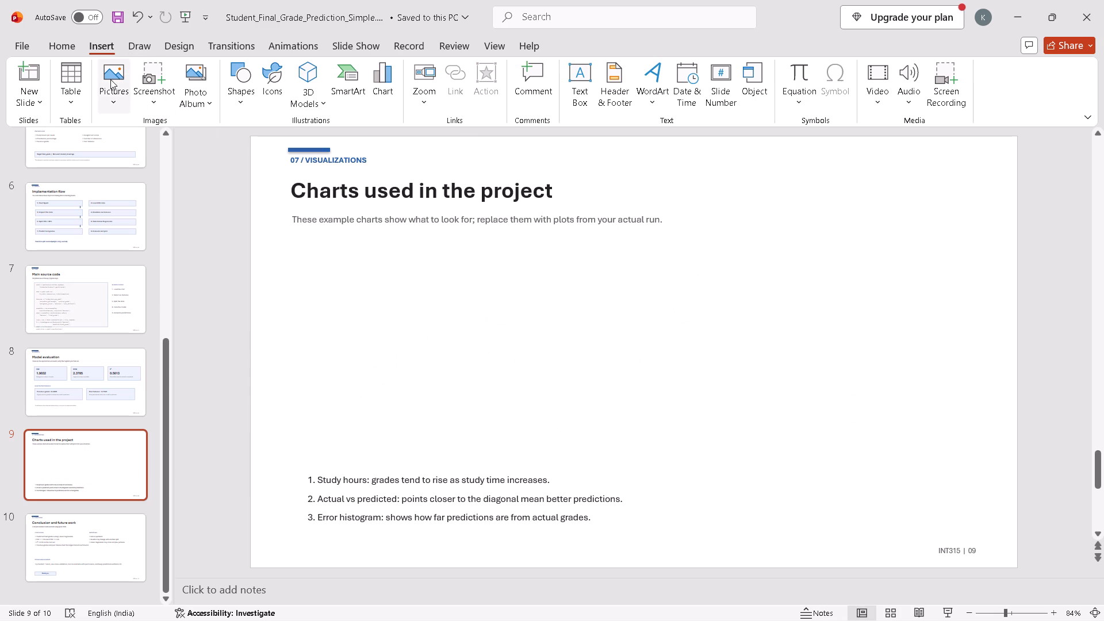
click(118, 101)
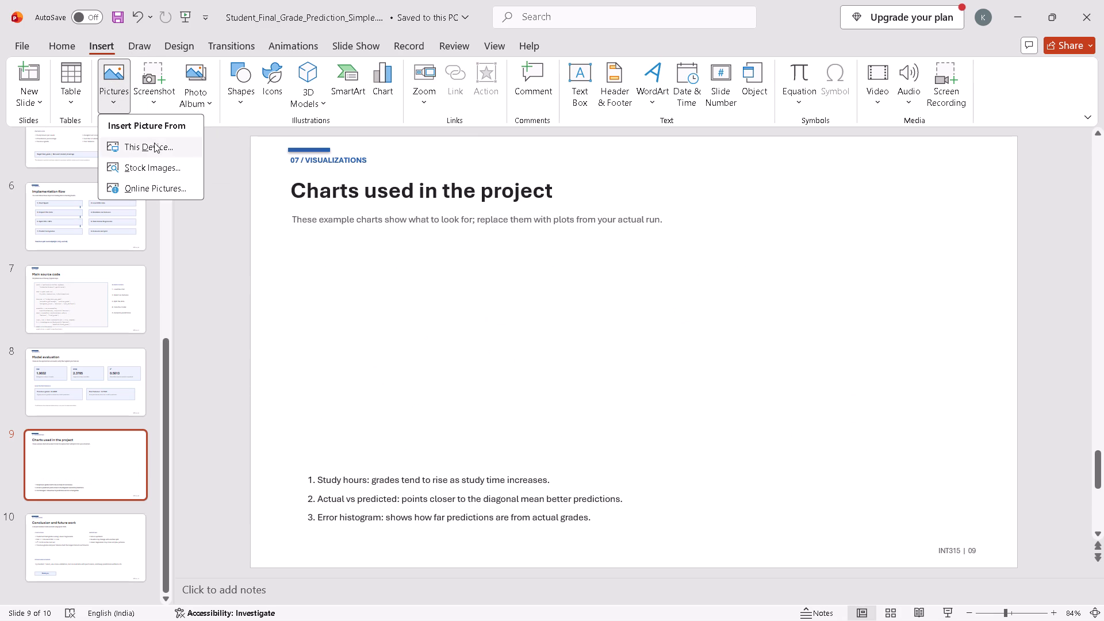
click(154, 143)
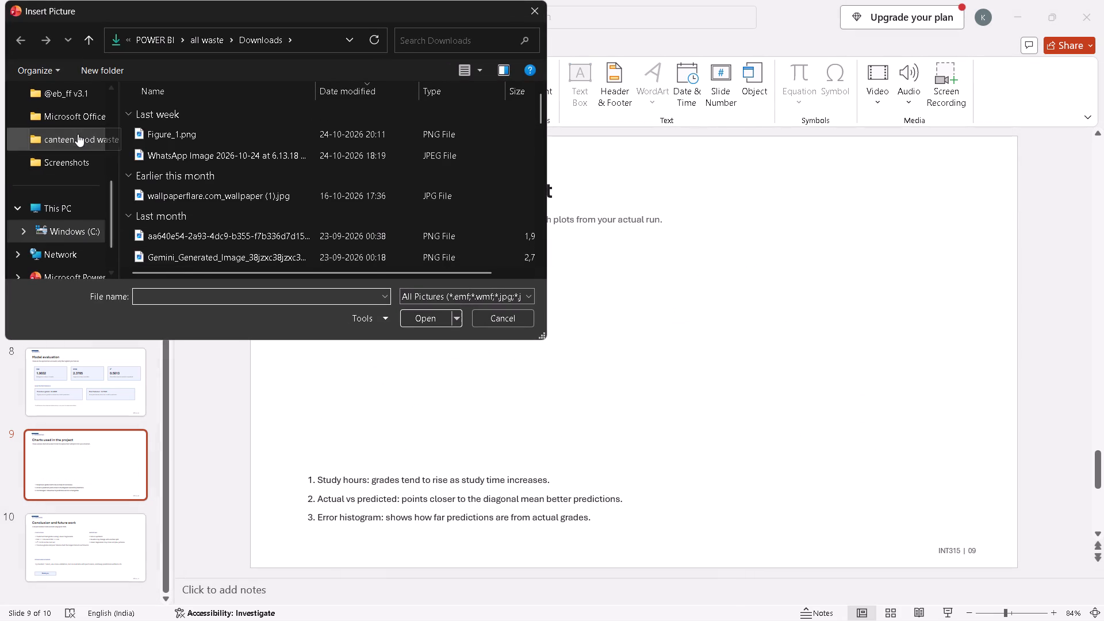
scroll(83, 115, up, 4)
click(58, 122)
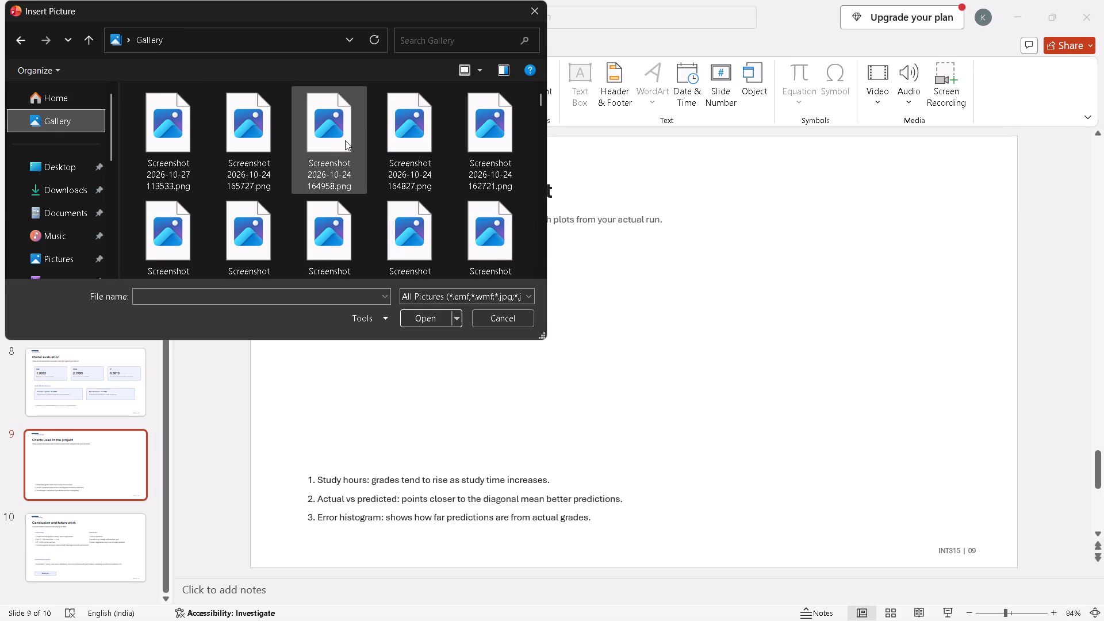
click(345, 140)
key(ctrl+Right)
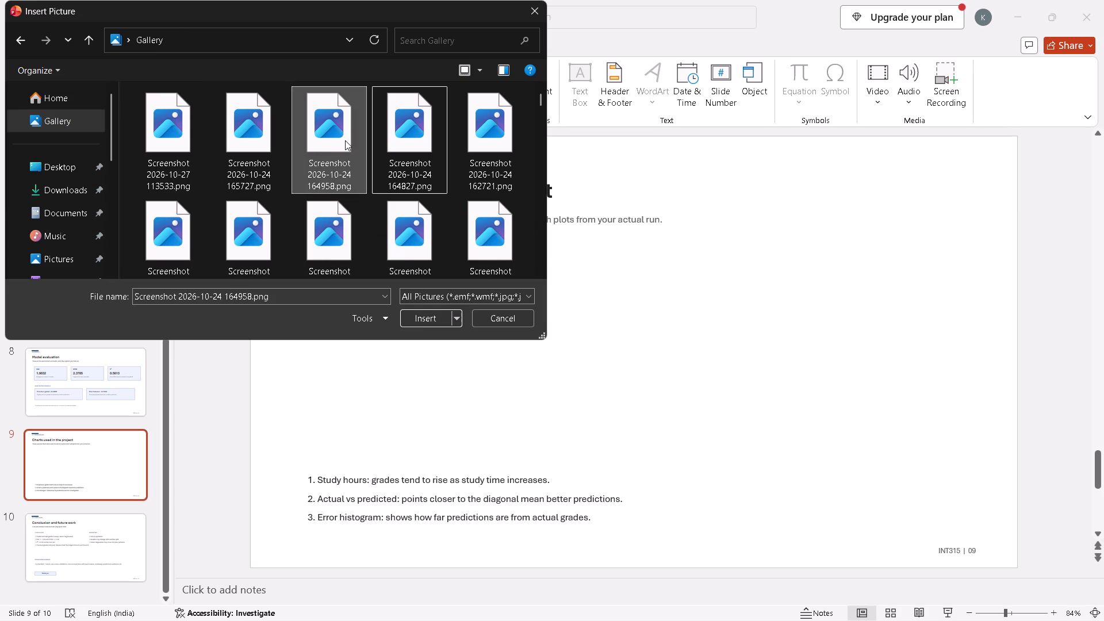
key(ctrl+Right)
key(ctrl+Left)
key(shift+Right)
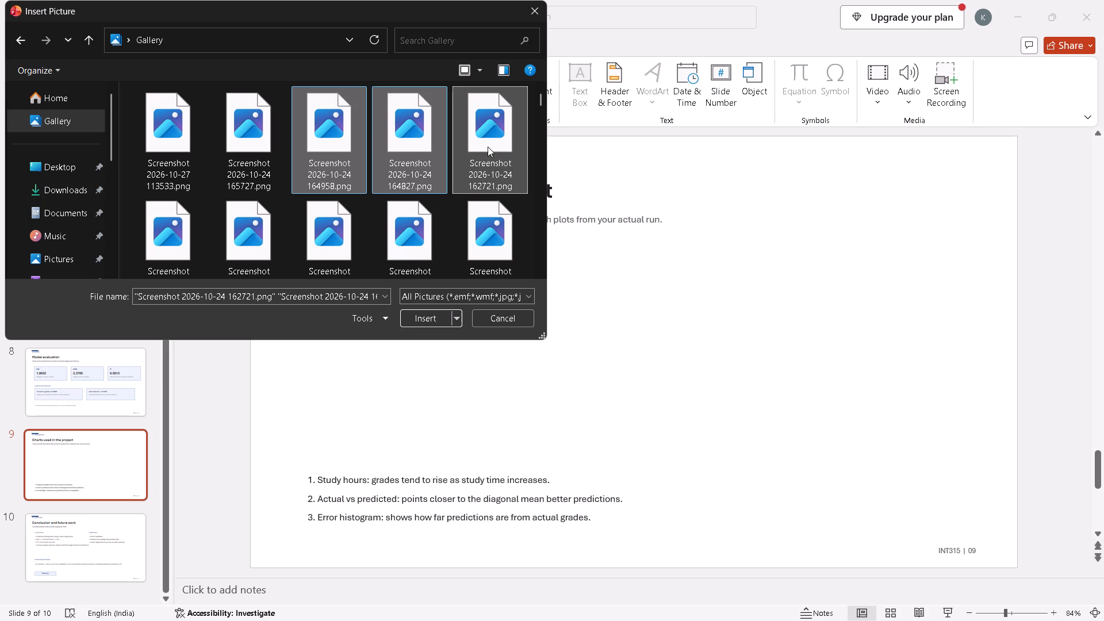
key(Return)
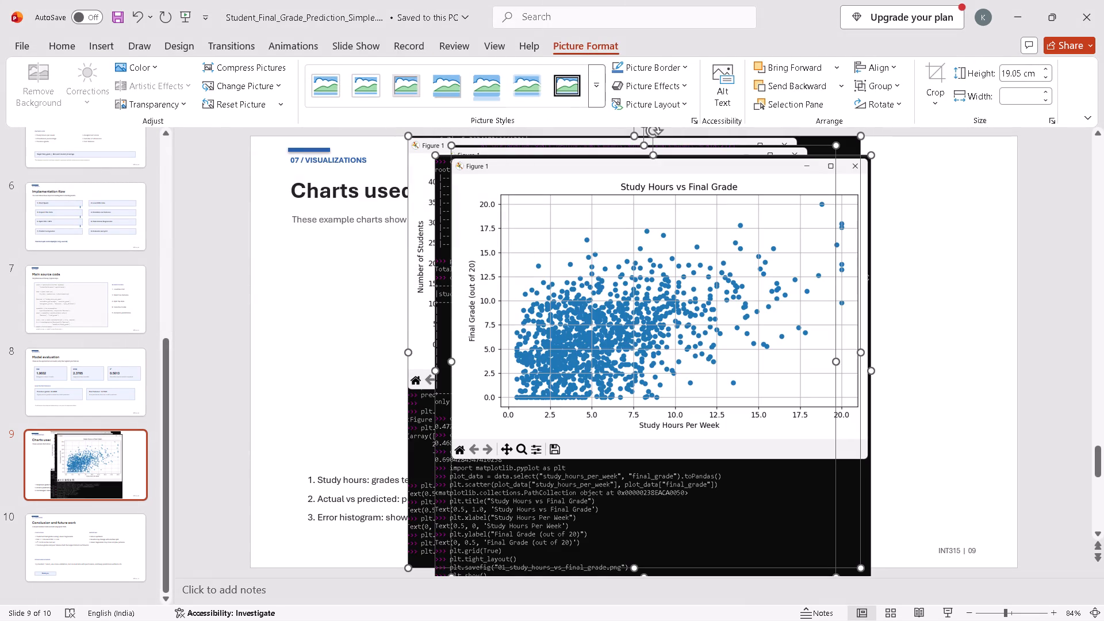
Scale the three inserted screenshots down together to a height of about 11.12 cm and move them below the slide's subtitle.
drag(437, 155, 540, 236)
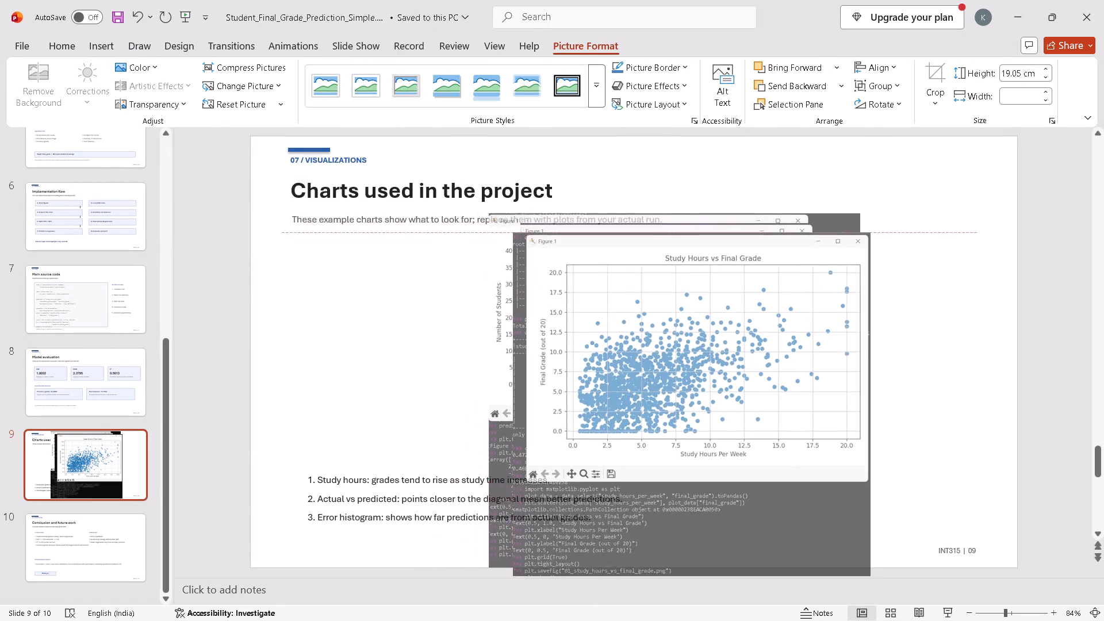
drag(540, 236, 684, 335)
drag(733, 384, 610, 358)
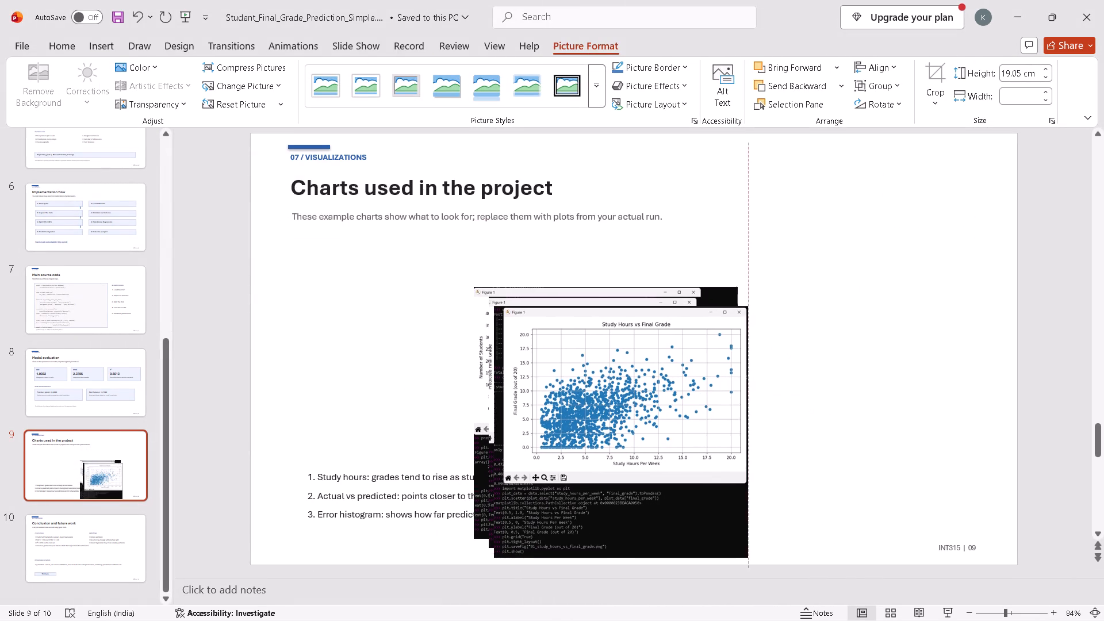
drag(610, 358, 605, 336)
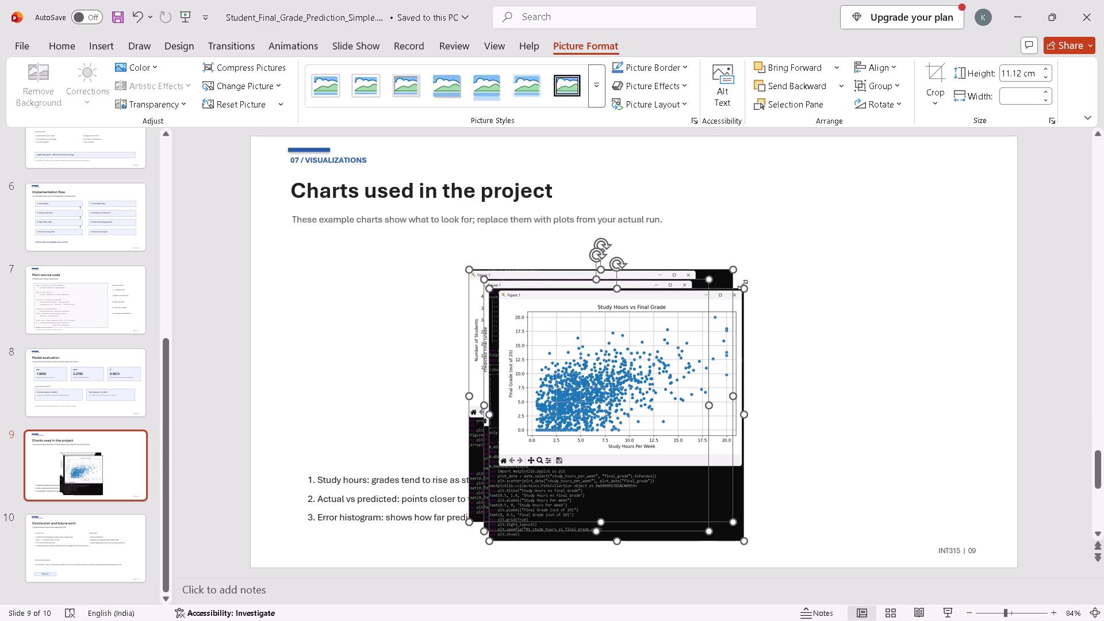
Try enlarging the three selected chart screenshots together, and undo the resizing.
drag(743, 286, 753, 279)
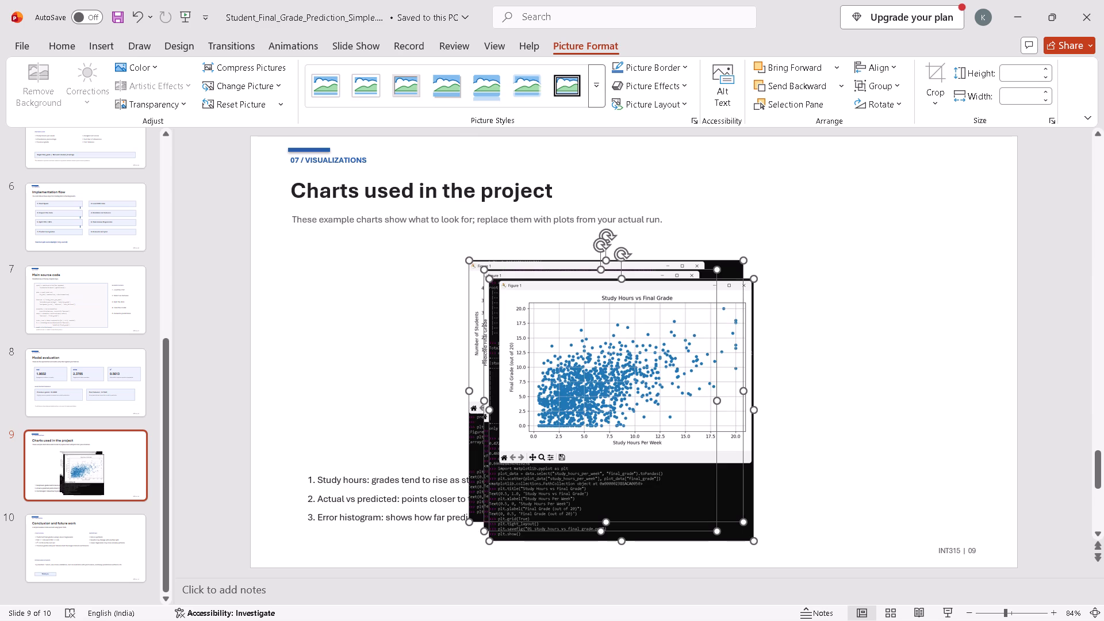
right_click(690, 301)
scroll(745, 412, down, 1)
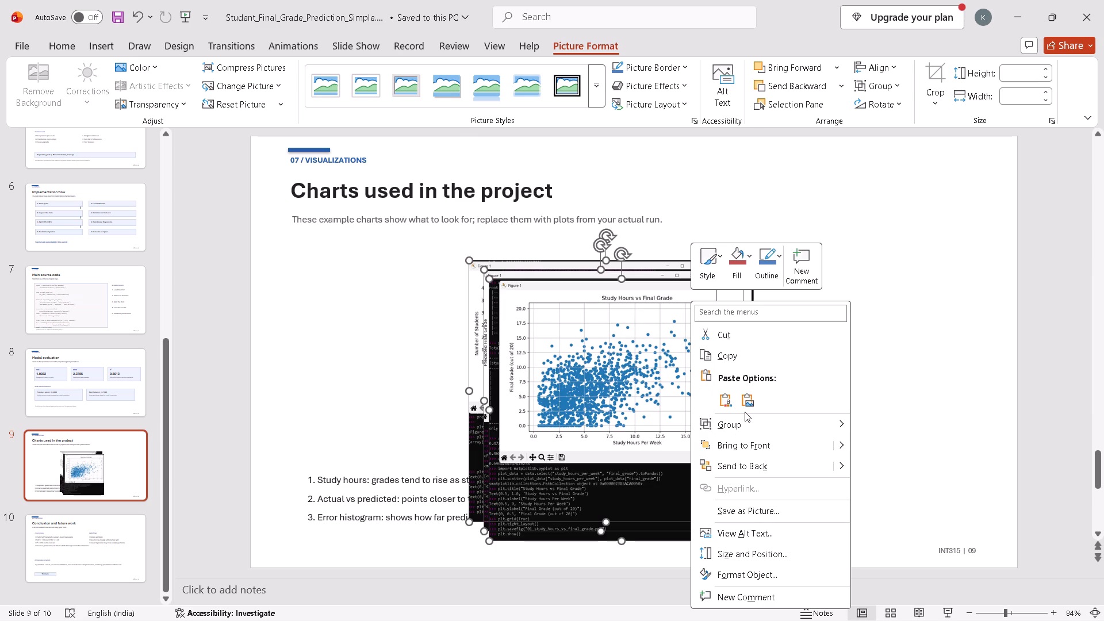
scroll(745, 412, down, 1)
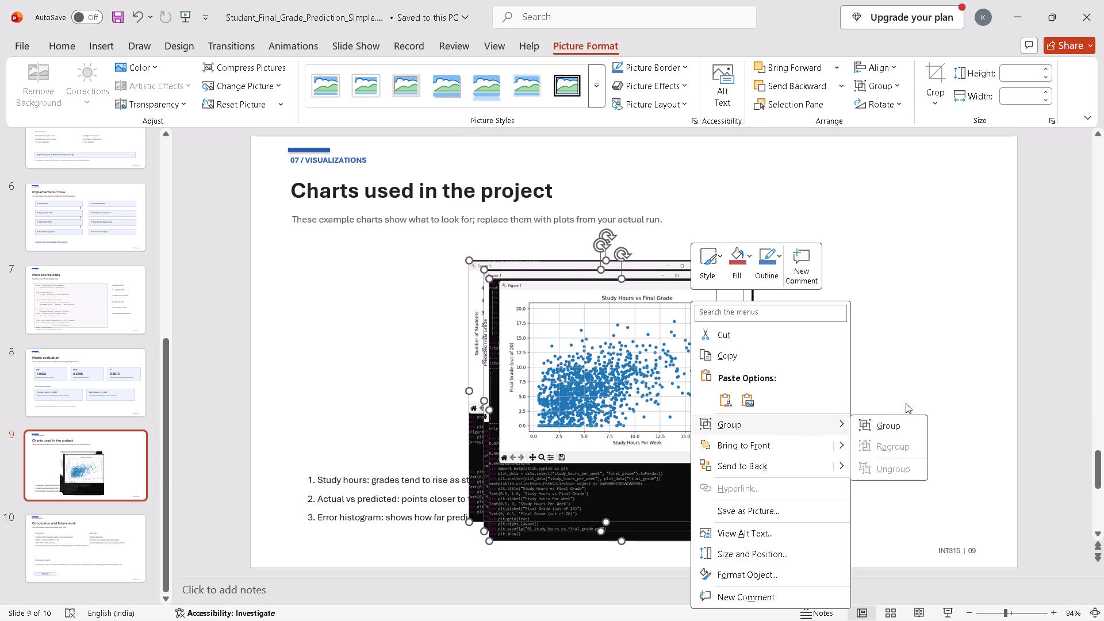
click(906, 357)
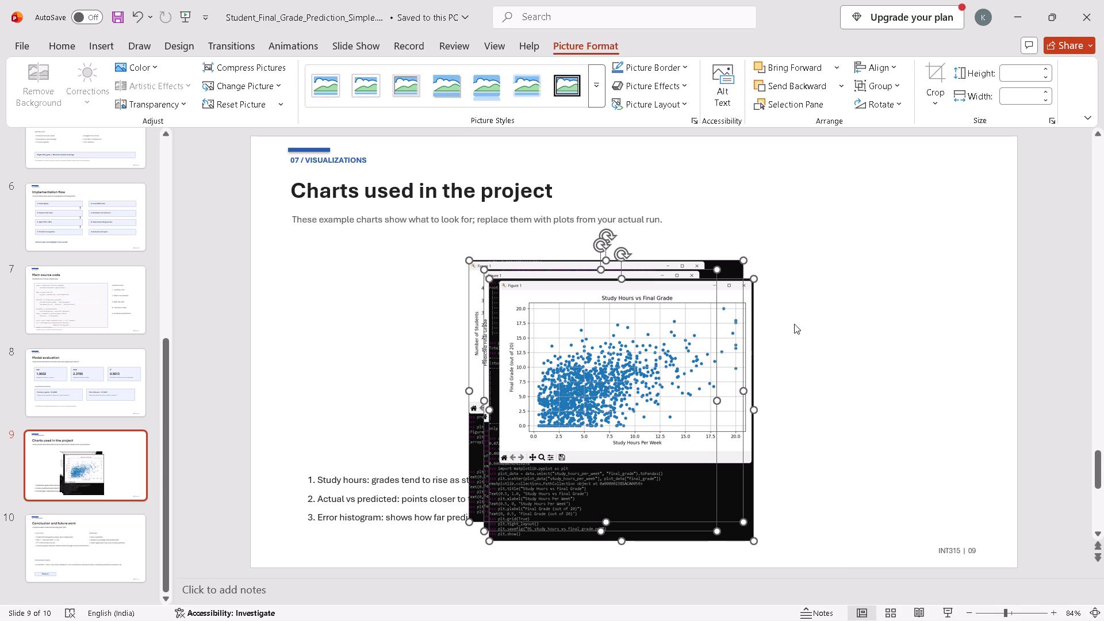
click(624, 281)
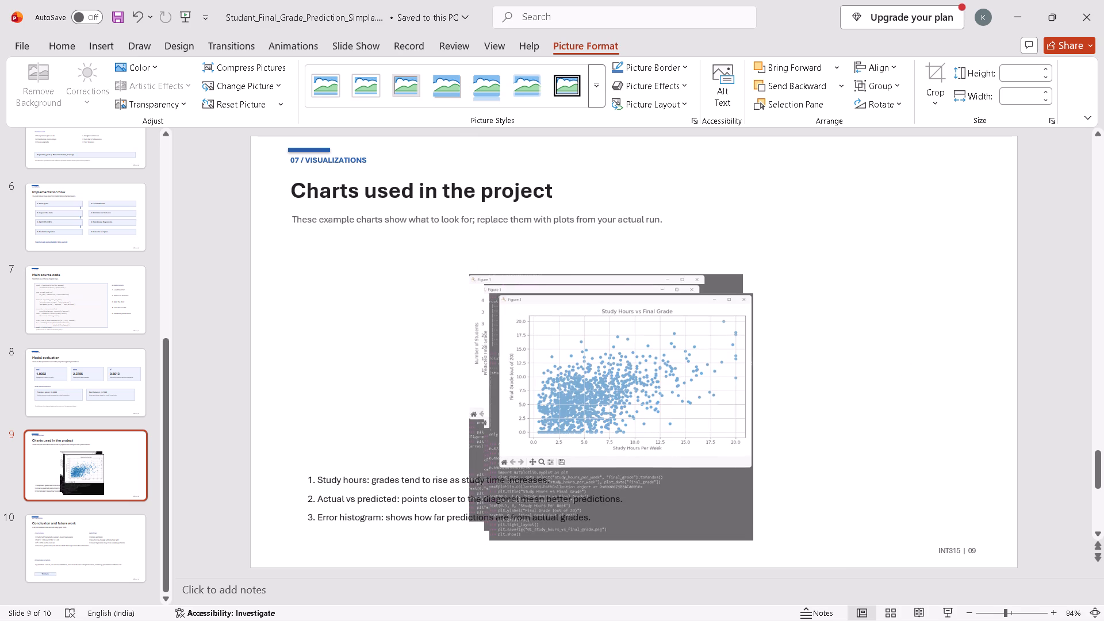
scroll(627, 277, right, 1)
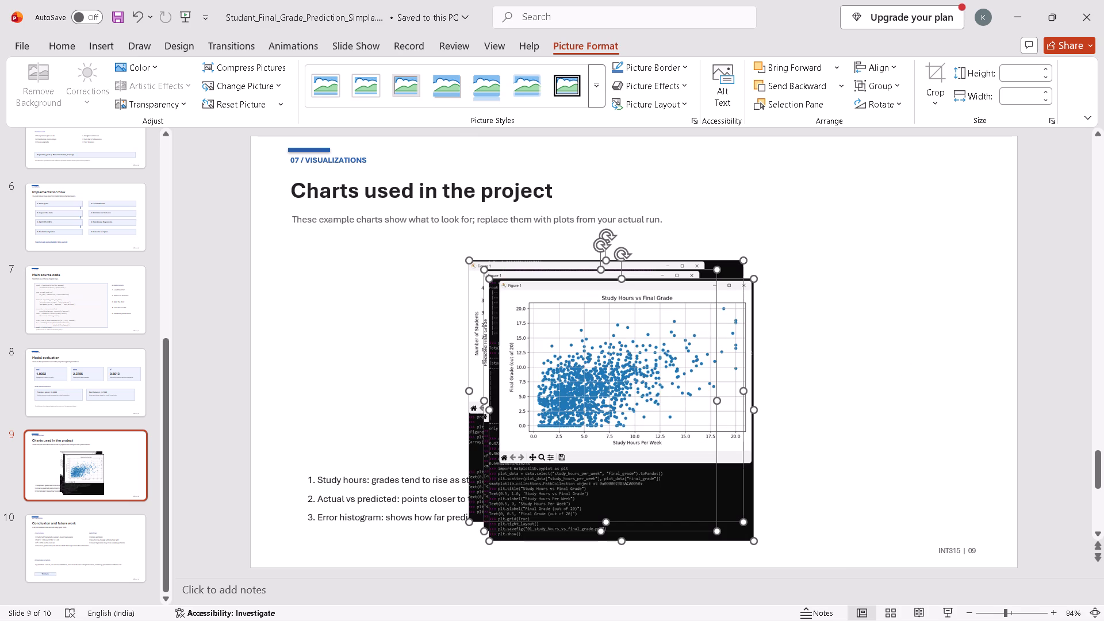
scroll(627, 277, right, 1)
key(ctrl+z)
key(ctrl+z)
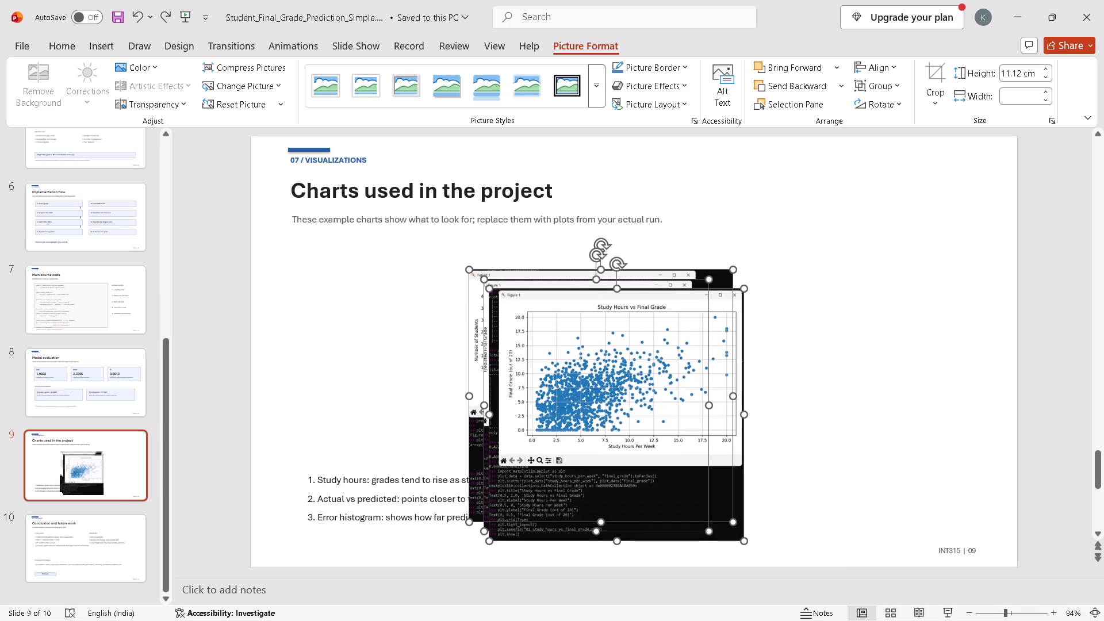
Undo the scaling, placement and insertion of the three chart screenshots on slide 9.
key(ctrl+z)
key(ctrl+z)
key(ctrl+z)
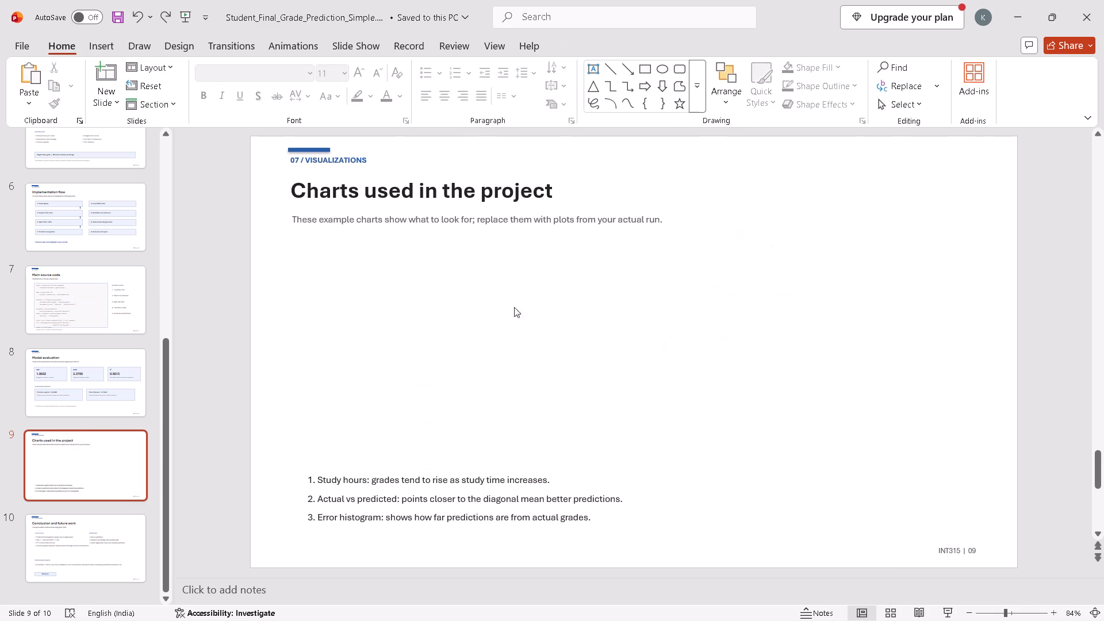
Insert the Gallery picture Screenshot 2026-10-24 164958.png on slide 9.
click(105, 51)
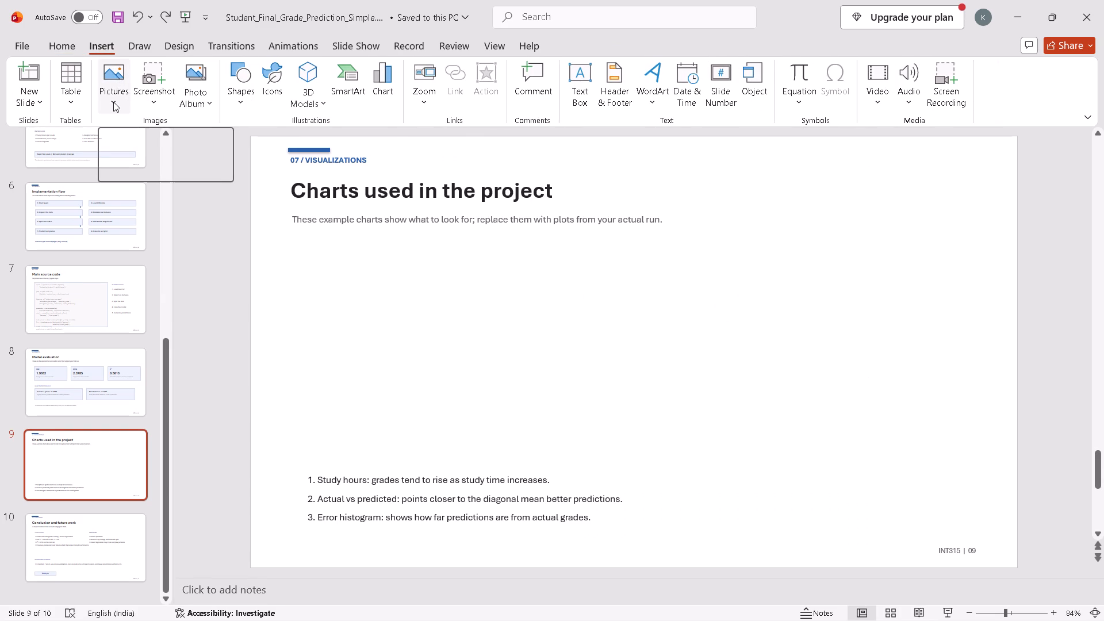
click(113, 102)
click(139, 145)
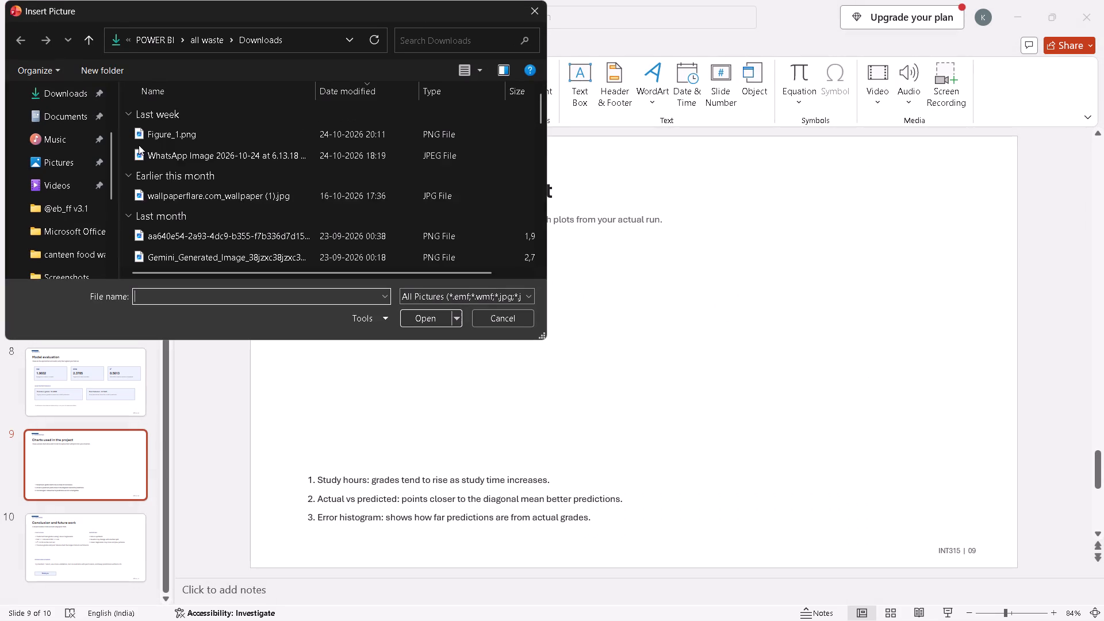
scroll(77, 105, up, 6)
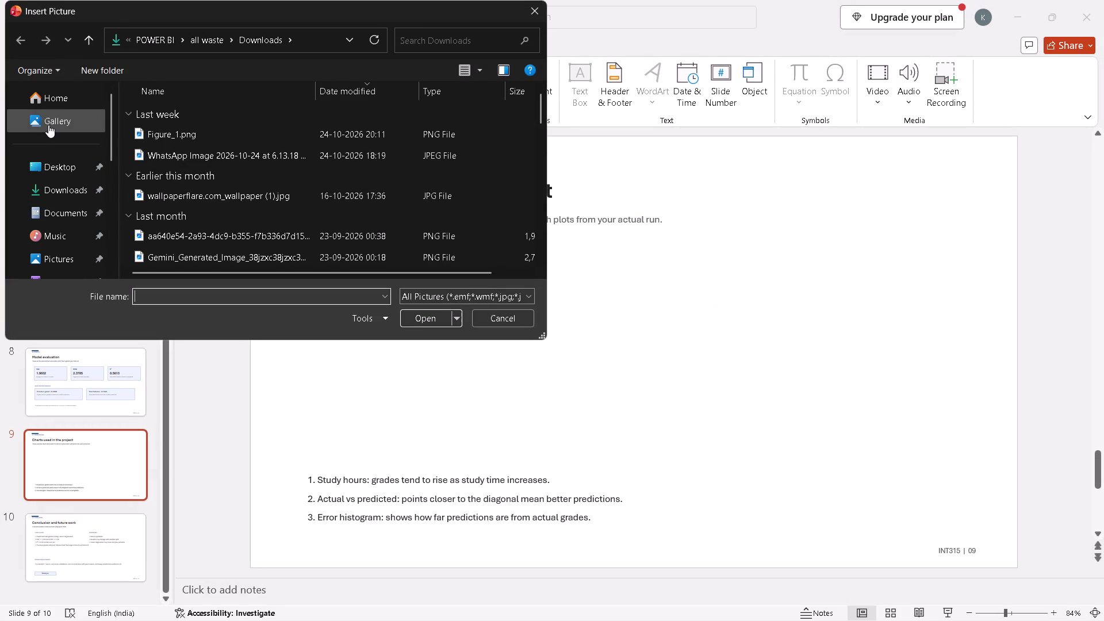
click(48, 126)
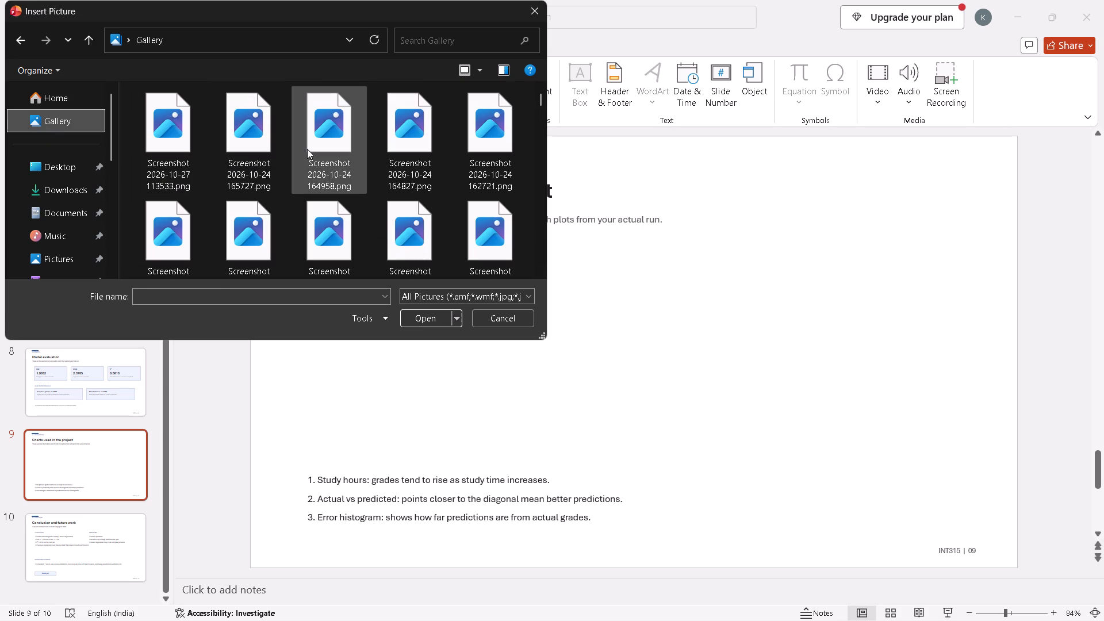
click(307, 149)
click(427, 320)
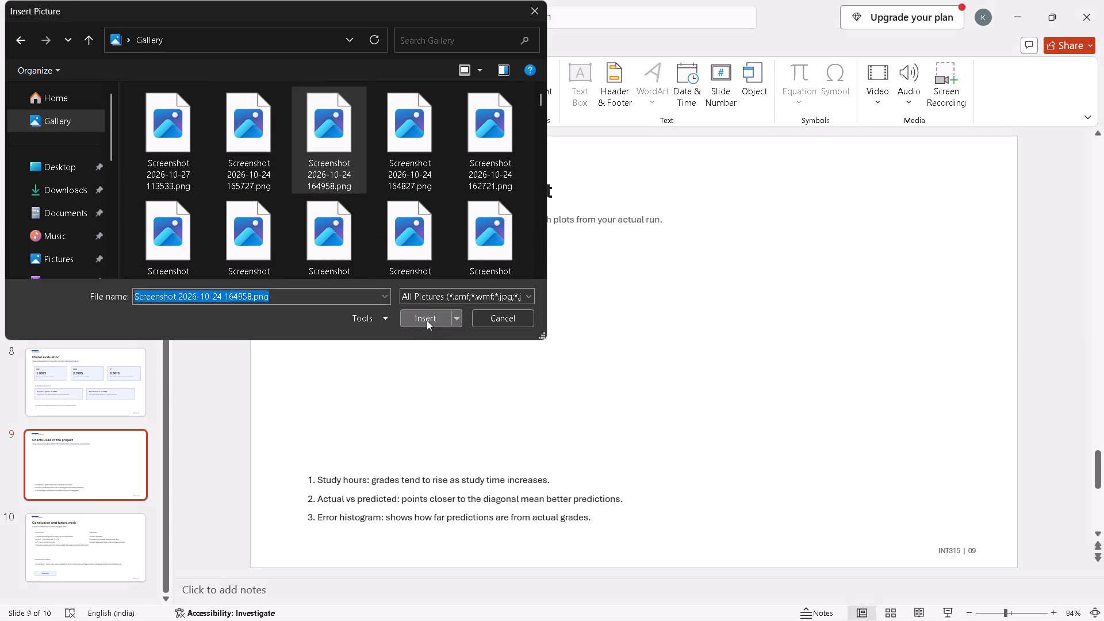
Scale the Prediction Error Distribution screenshot down from its upper-left corner until it is clear of the slide's title and subtitle.
drag(408, 135, 591, 333)
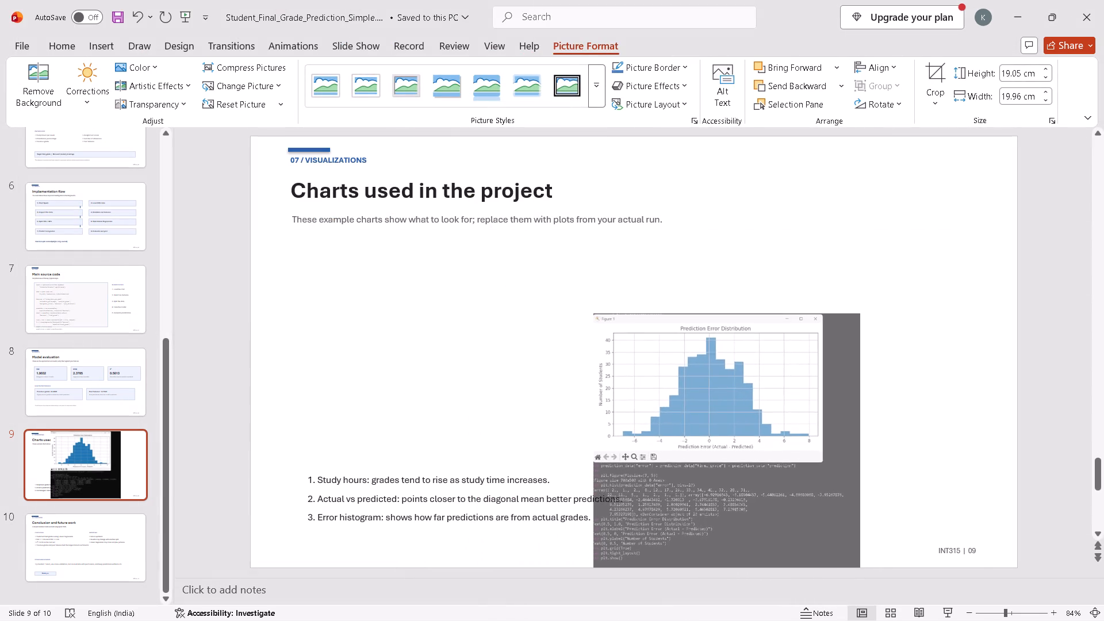
drag(591, 333, 542, 320)
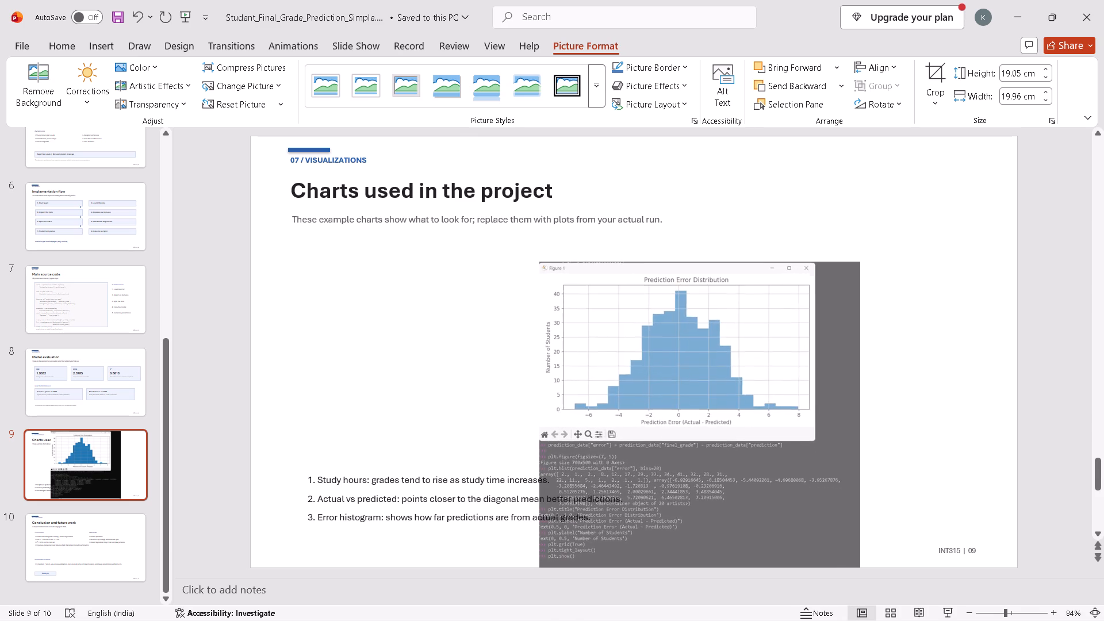
drag(542, 320, 555, 325)
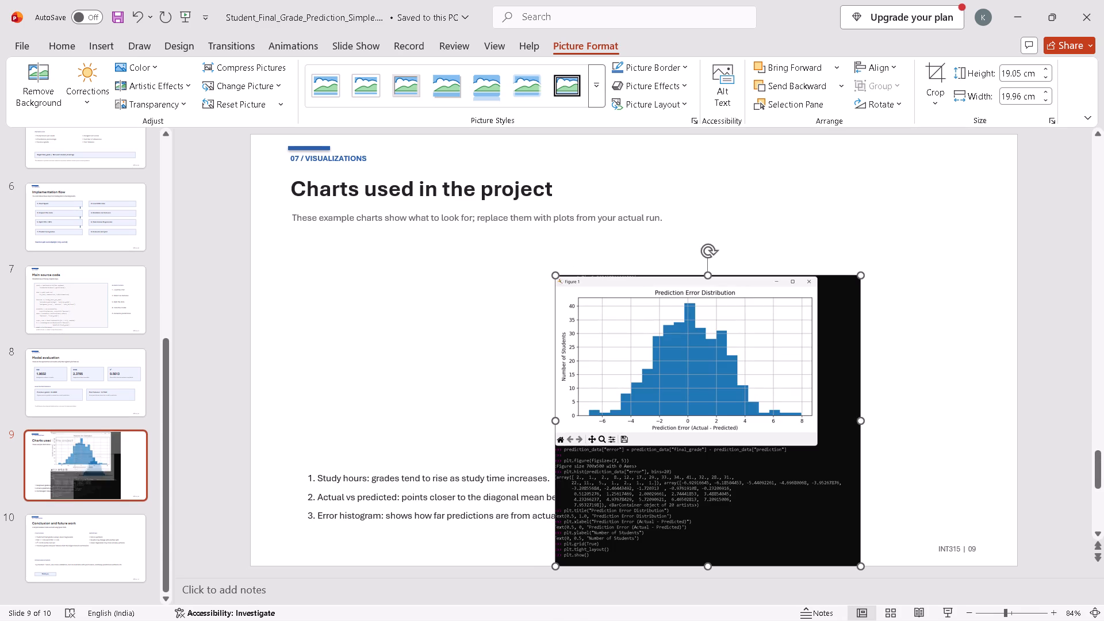
Delete the whole subtitle text about example charts beneath the title on slide 9.
click(661, 217)
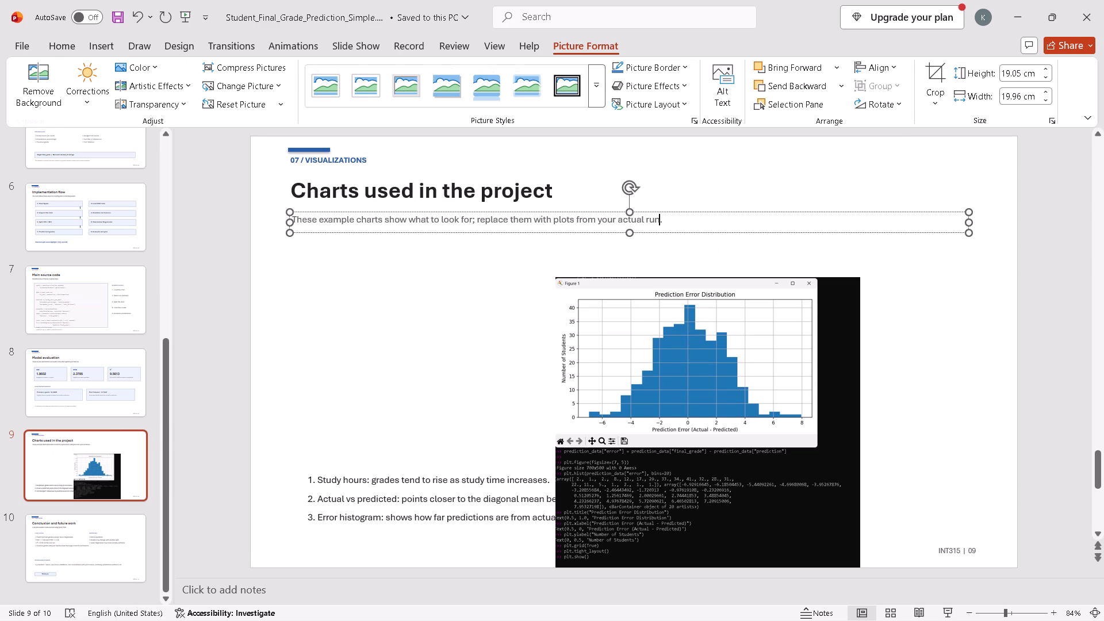
key(BackSpace)
key(BackSpace)
key(BackSpace)
key(BackSpace)
key(BackSpace)
key(BackSpace)
key(BackSpace)
key(BackSpace)
key(BackSpace)
key(BackSpace)
key(BackSpace)
key(BackSpace)
key(BackSpace)
key(BackSpace)
key(BackSpace)
key(BackSpace)
key(BackSpace)
key(BackSpace)
key(BackSpace)
key(BackSpace)
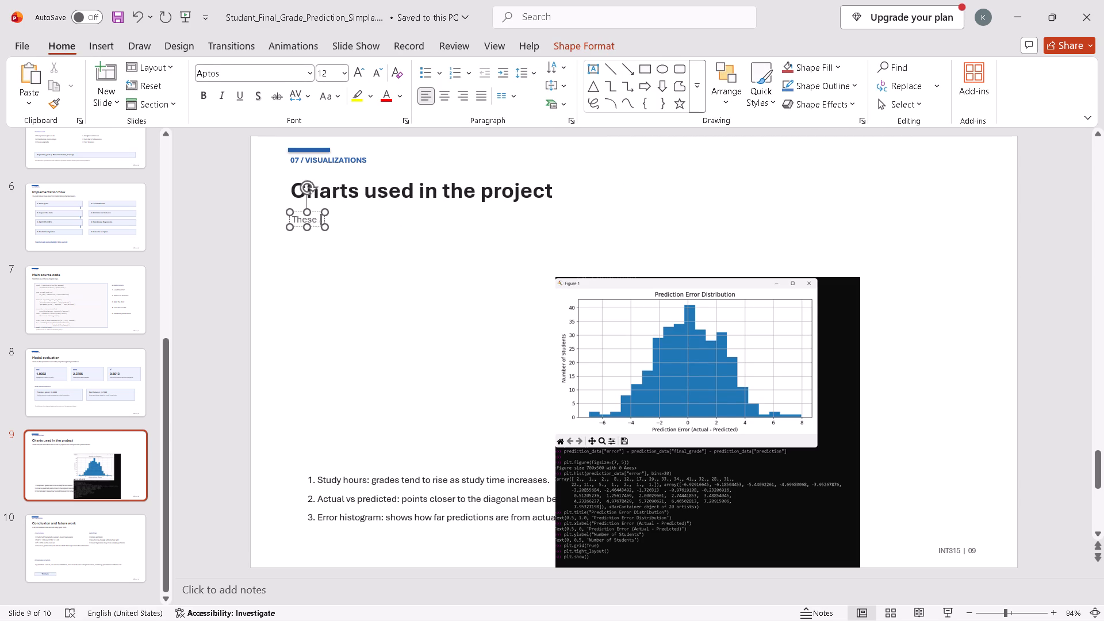
key(BackSpace)
key(BackSpace)
key(BackSpace)
key(BackSpace)
key(BackSpace)
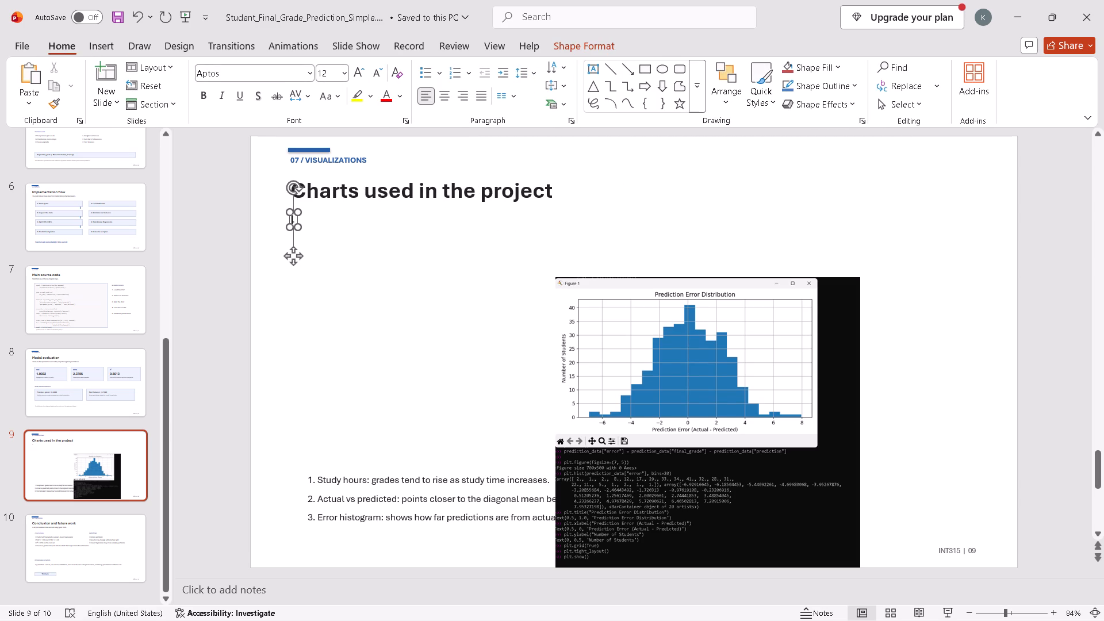
key(Right)
key(BackSpace)
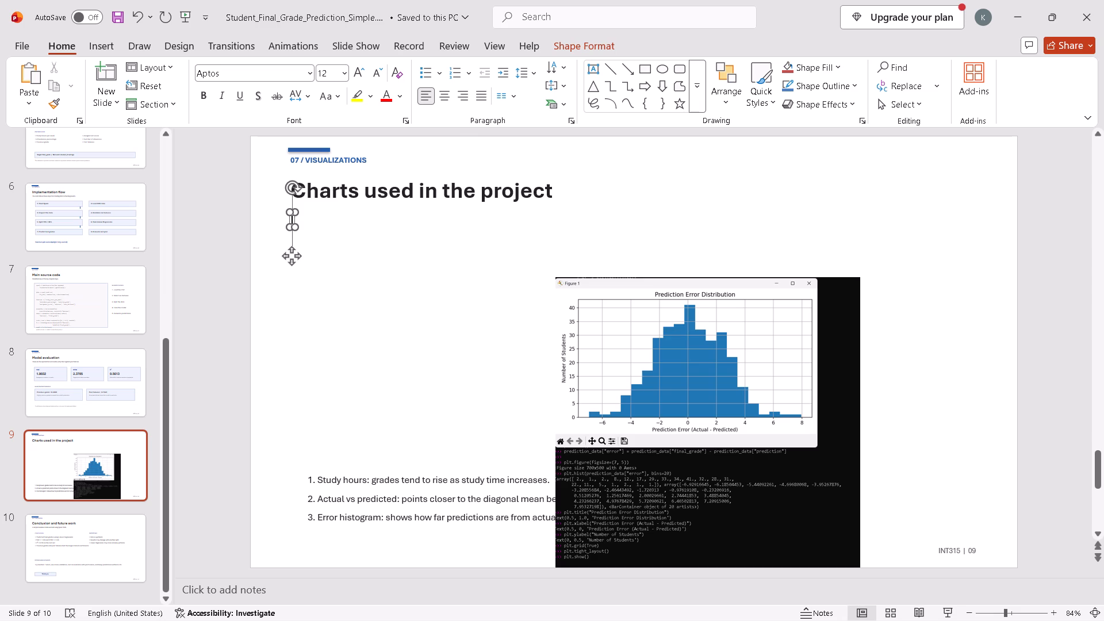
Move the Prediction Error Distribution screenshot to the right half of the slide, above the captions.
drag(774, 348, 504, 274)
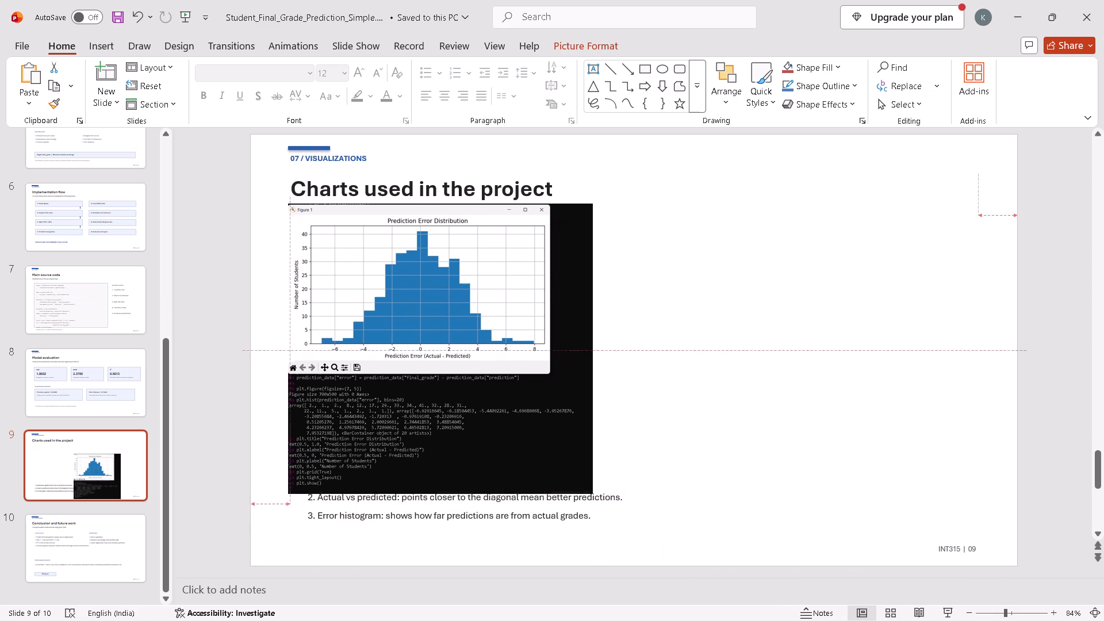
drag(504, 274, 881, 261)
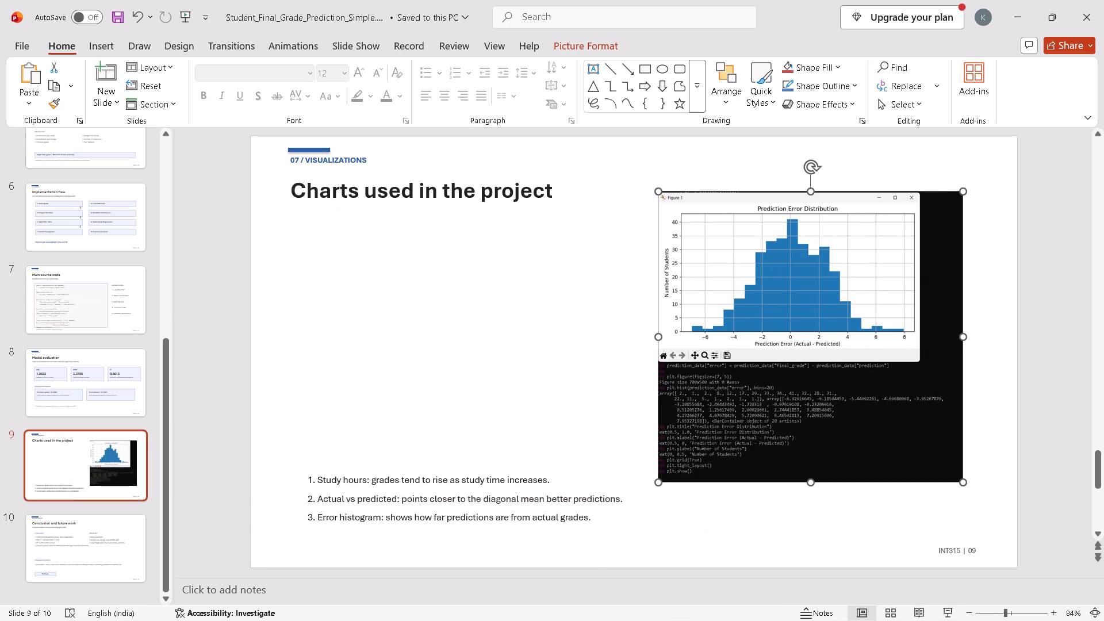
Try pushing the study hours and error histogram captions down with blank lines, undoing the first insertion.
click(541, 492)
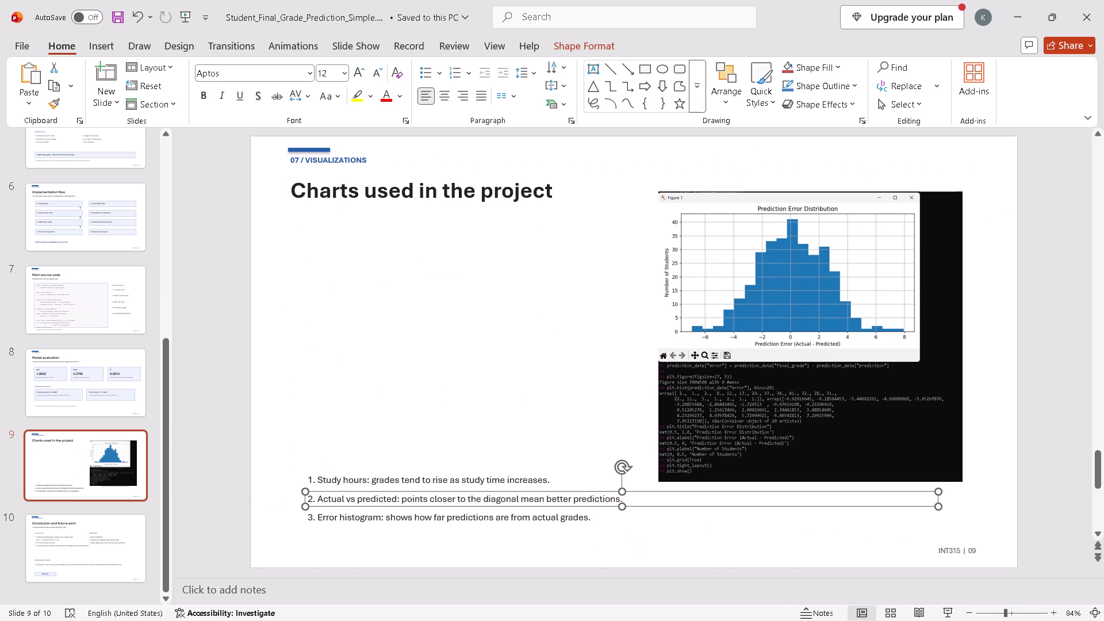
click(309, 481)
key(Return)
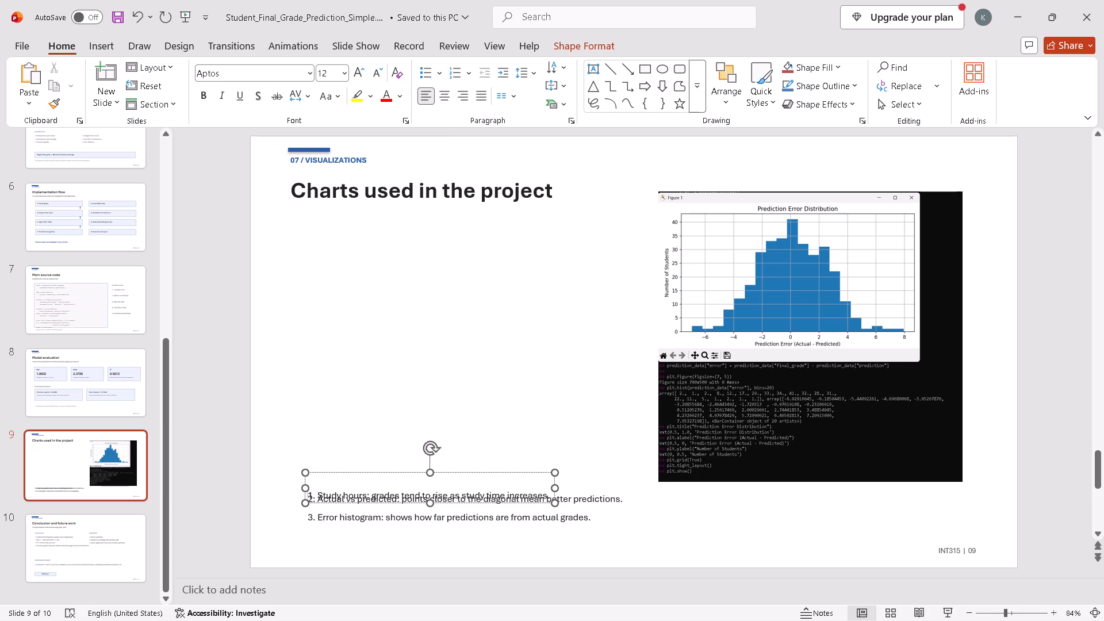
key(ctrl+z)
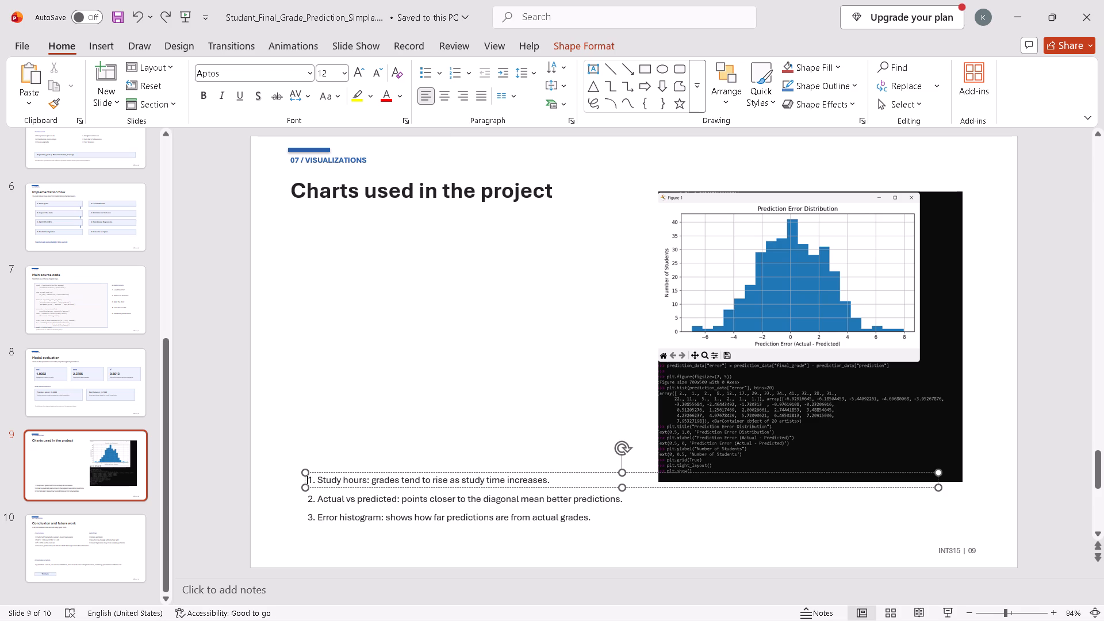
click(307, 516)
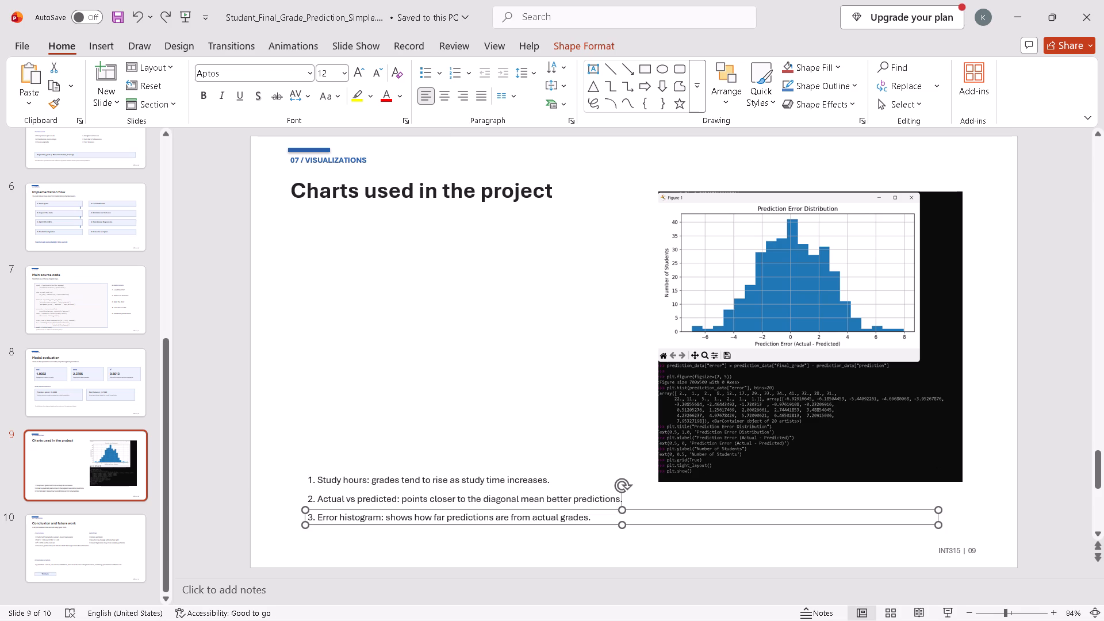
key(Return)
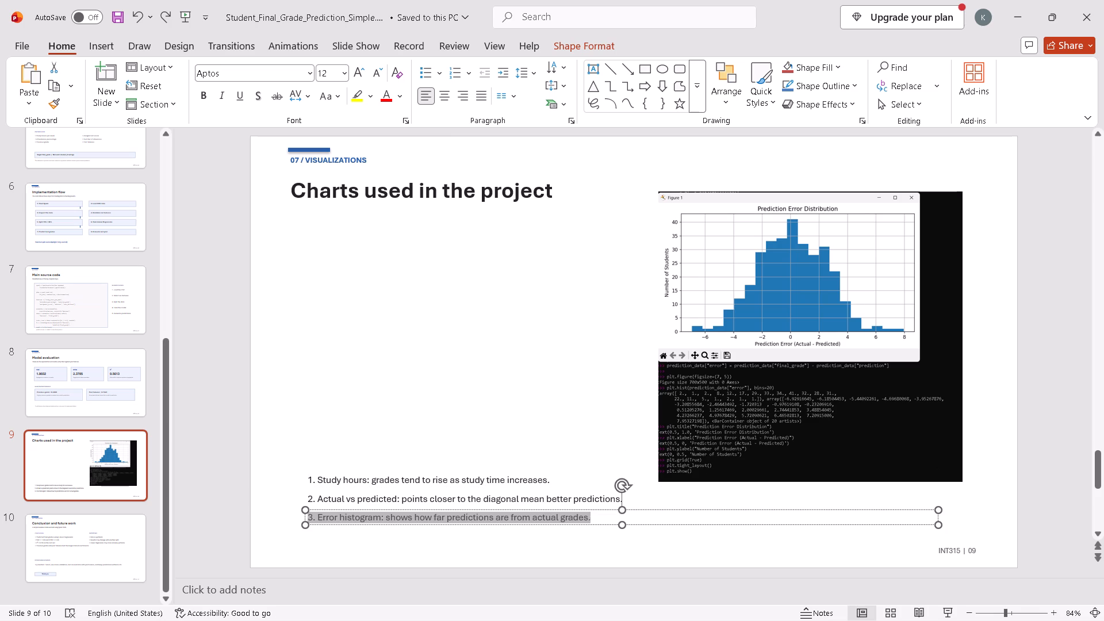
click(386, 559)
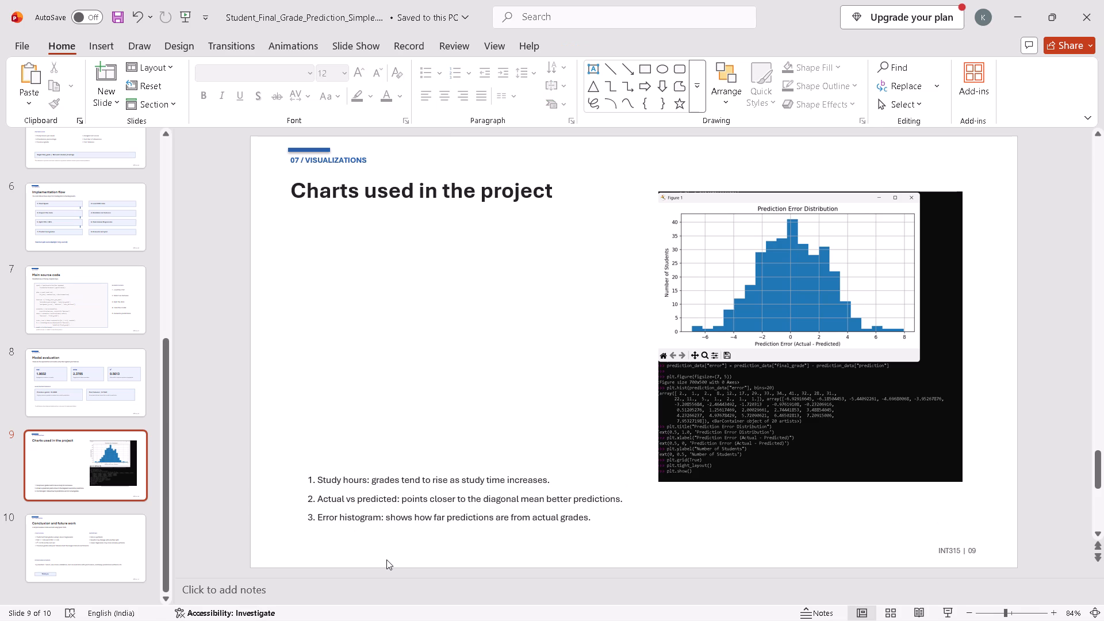
Insert a blank line before each of the three numbered captions, from the third up to the first, to shift them down.
click(309, 518)
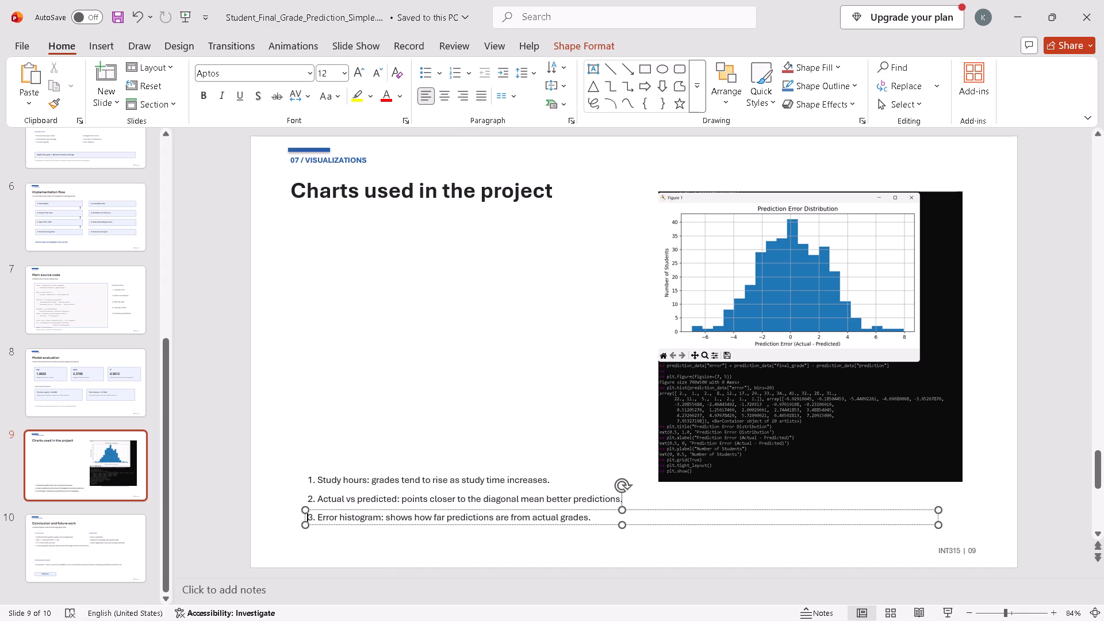
key(Return)
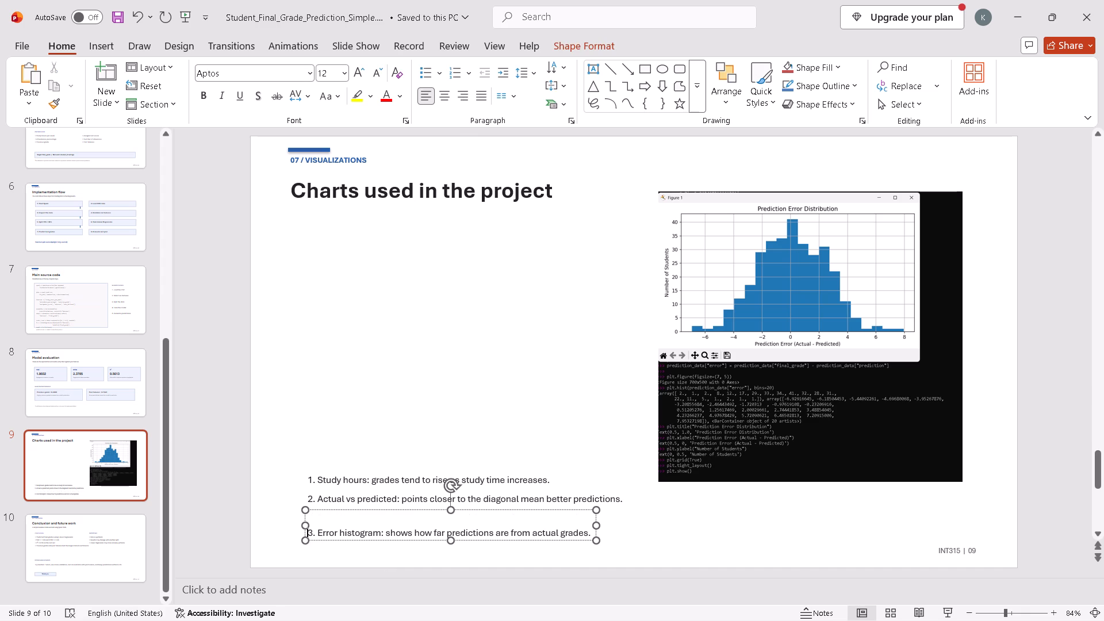
click(307, 497)
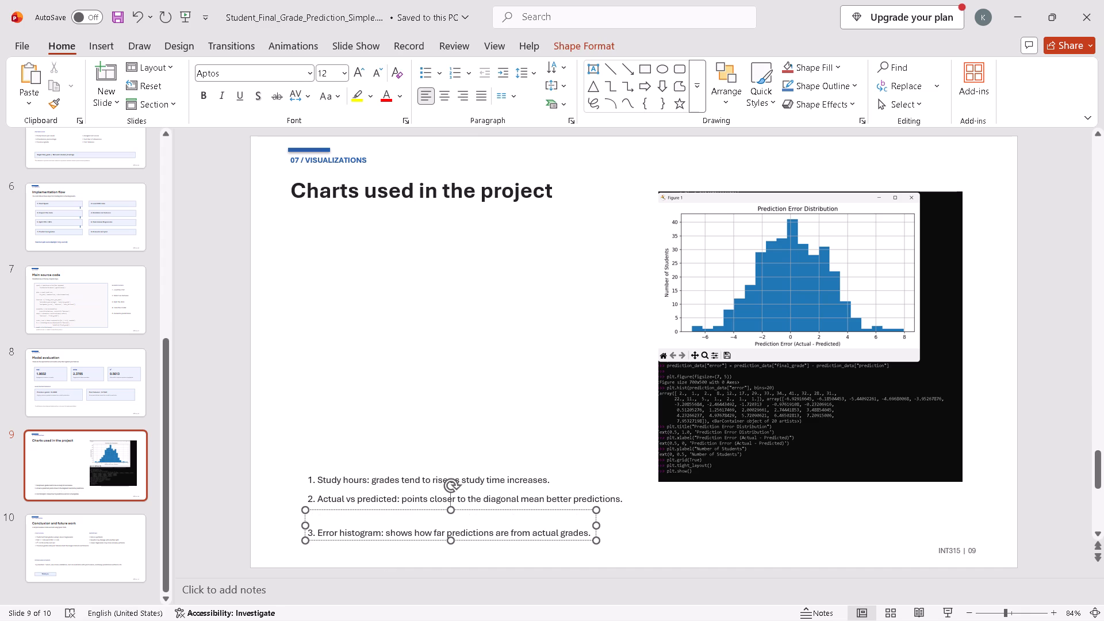
click(309, 499)
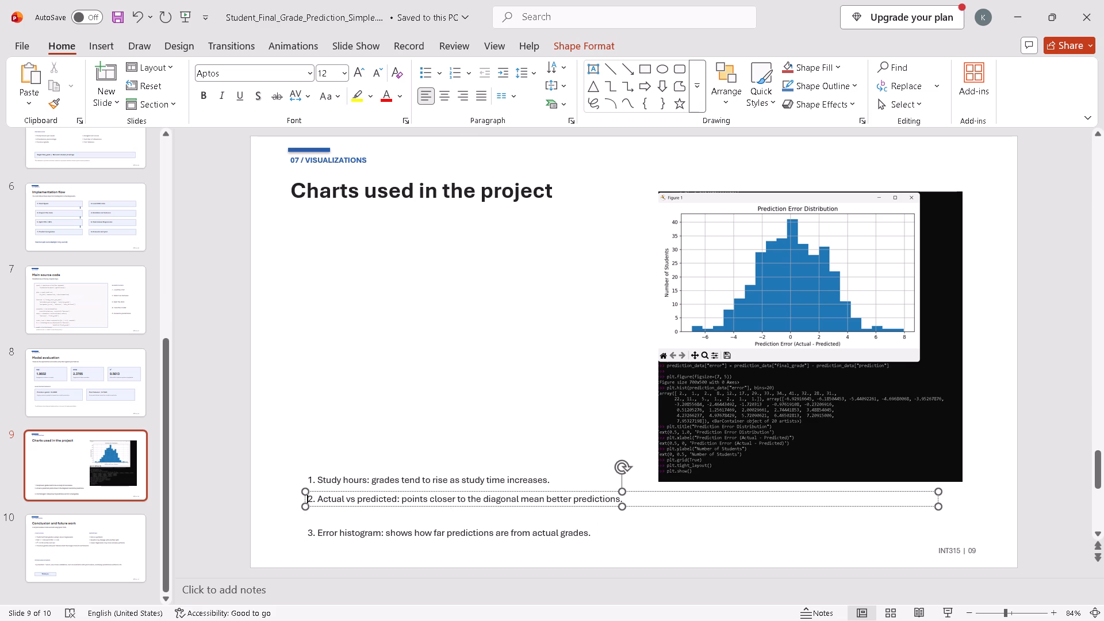
key(Return)
click(309, 480)
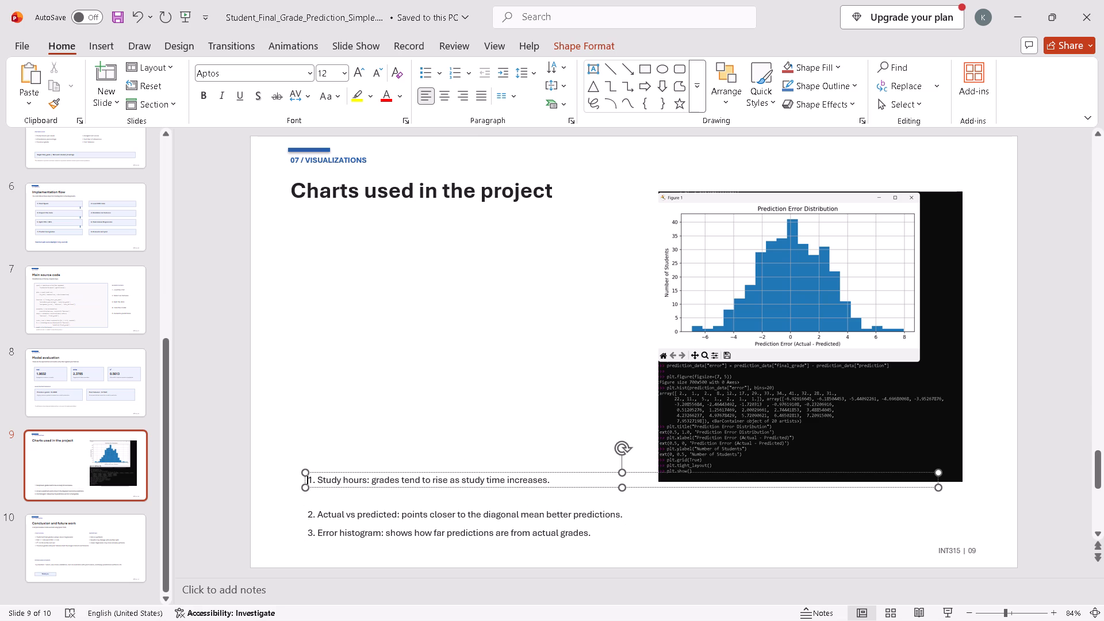
key(Return)
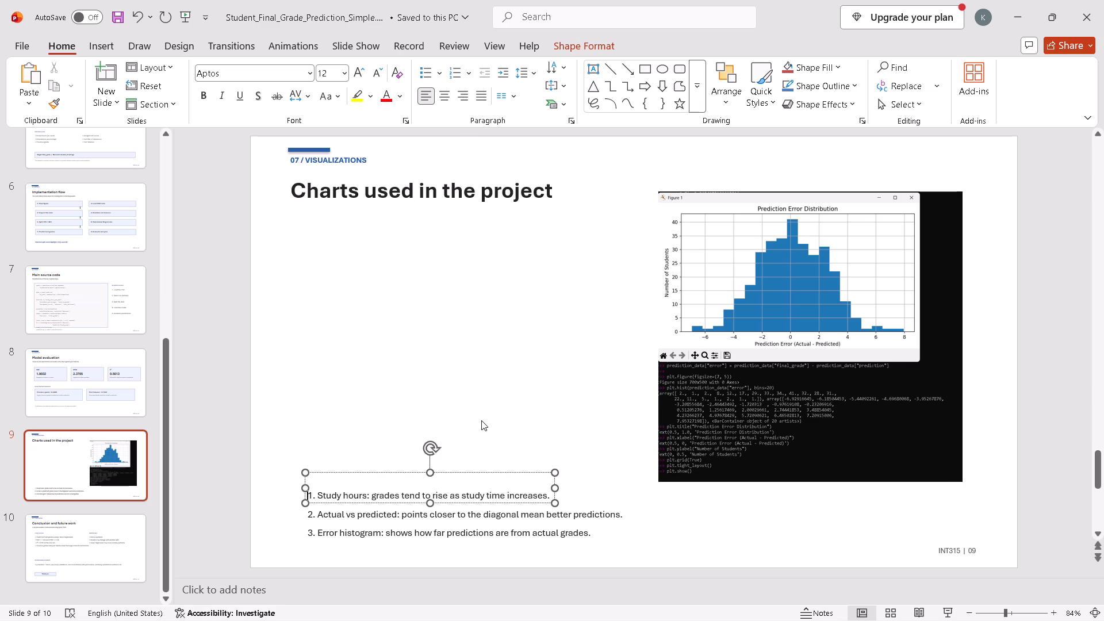
Move the Prediction Error Distribution screenshot beneath the title on the slide's left half and shrink it slightly to clear the captions.
drag(830, 352, 454, 359)
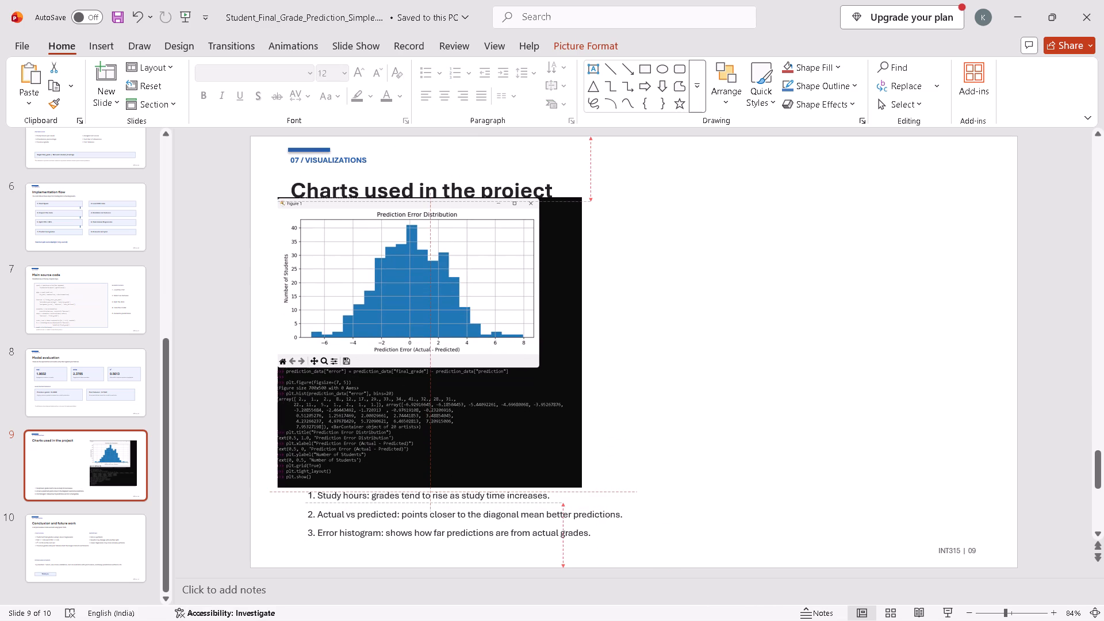
drag(454, 359, 453, 359)
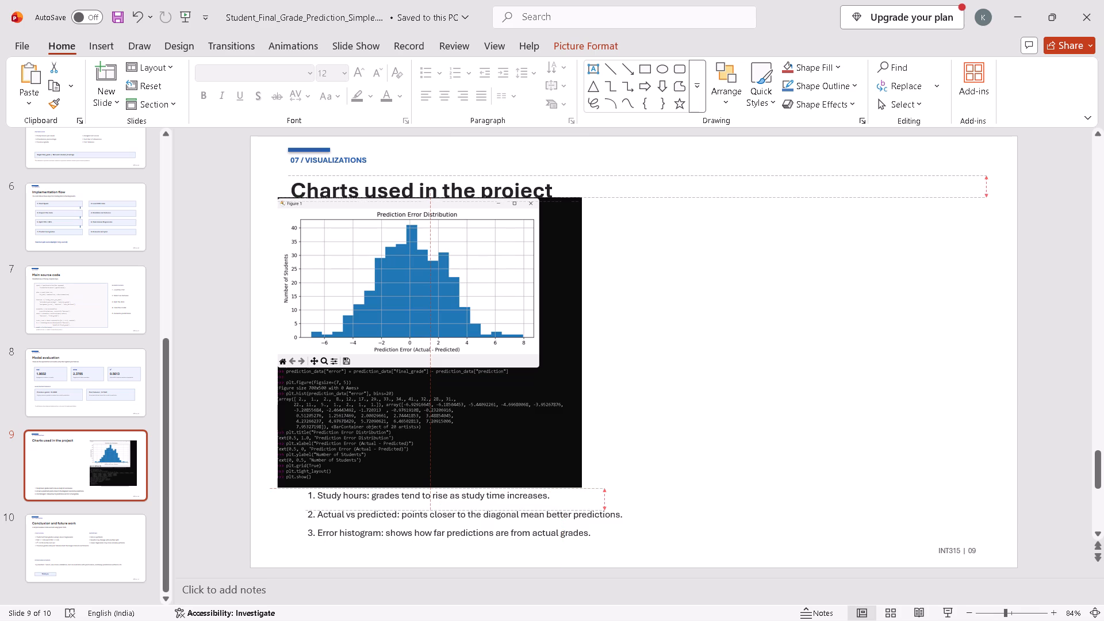
drag(453, 359, 448, 361)
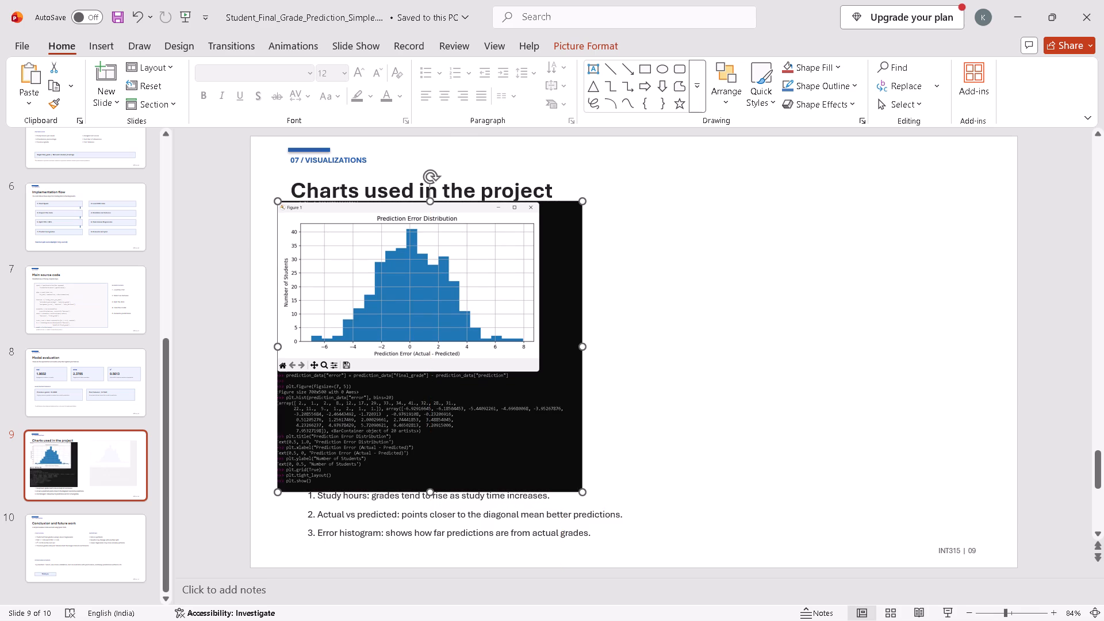
drag(583, 492, 573, 486)
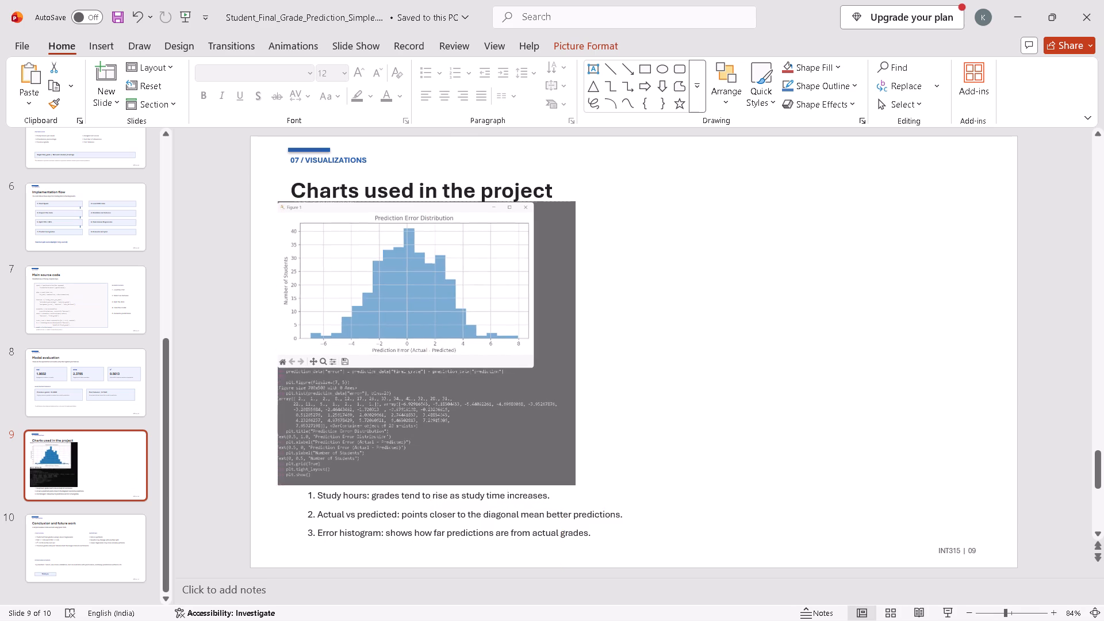
drag(573, 486, 570, 485)
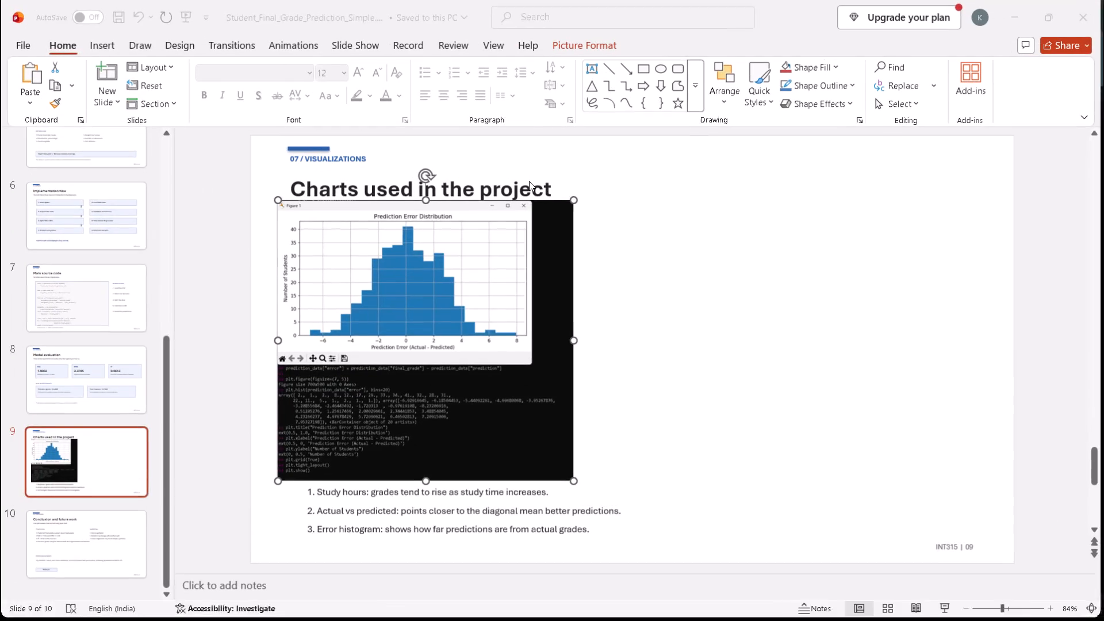
Insert the Gallery picture Screenshot 2026-10-24 164827.png, showing the Actual vs Predicted Final Grades plot, on slide 9.
click(103, 42)
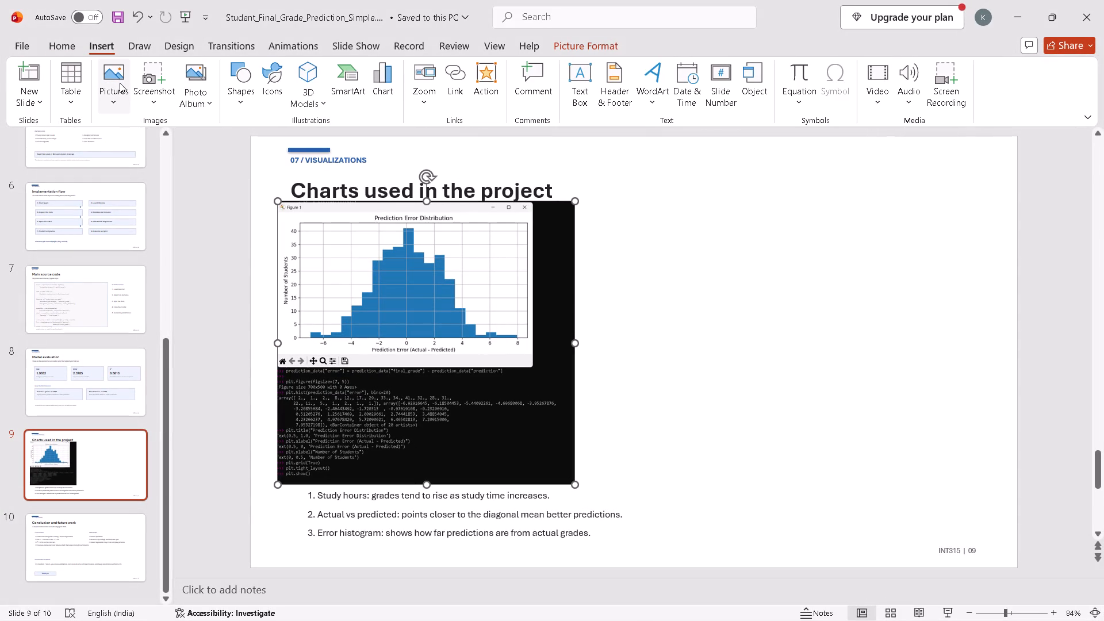
click(120, 83)
click(137, 141)
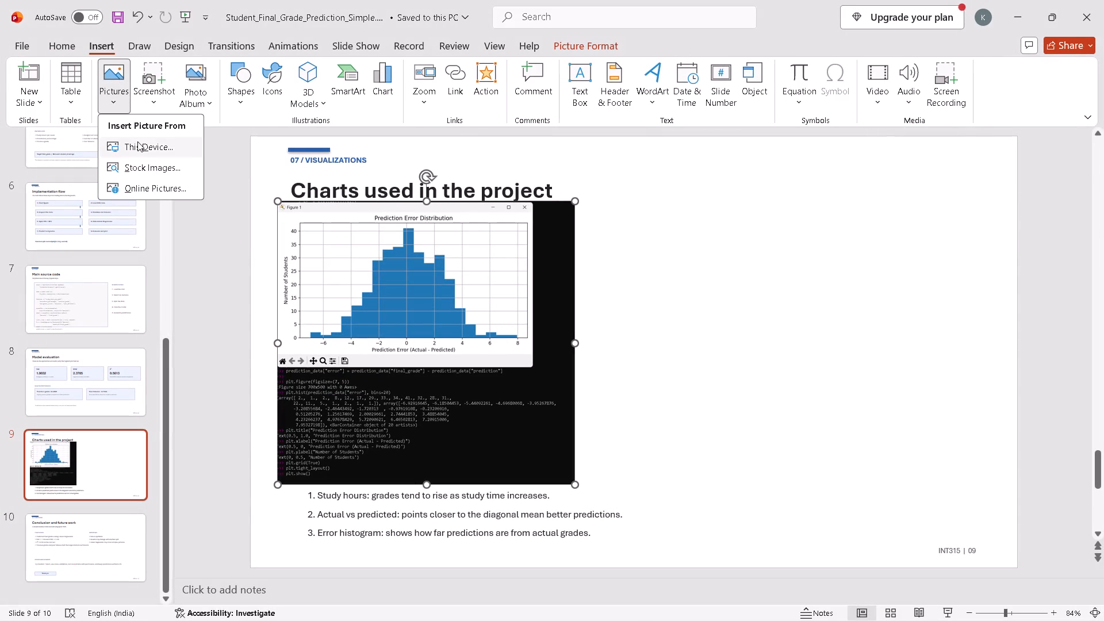
scroll(89, 110, up, 8)
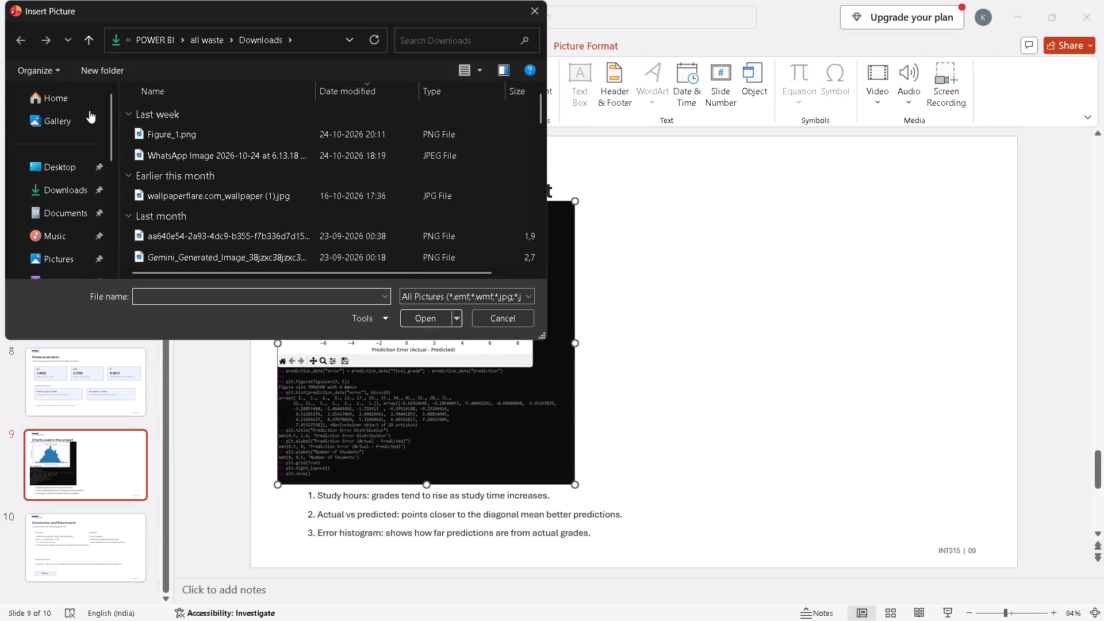
click(59, 128)
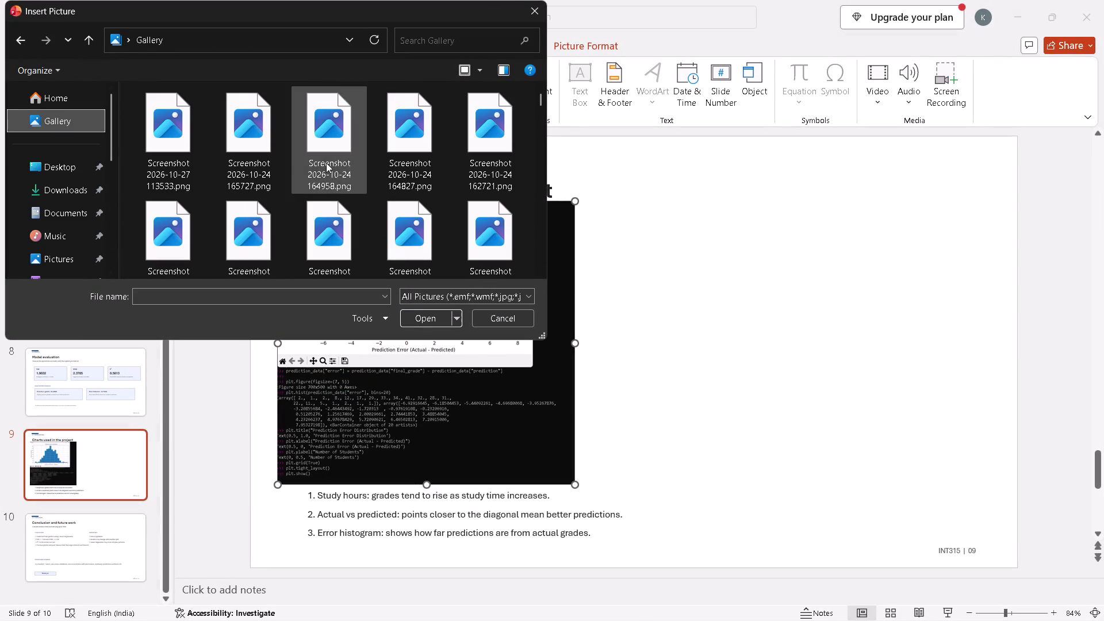
click(417, 144)
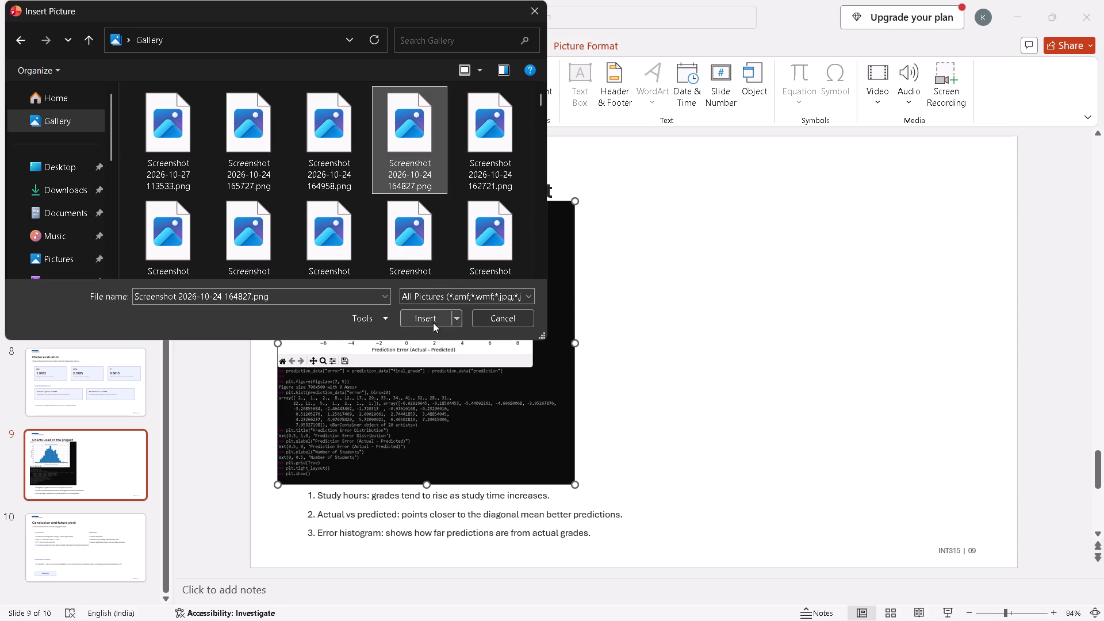
click(433, 323)
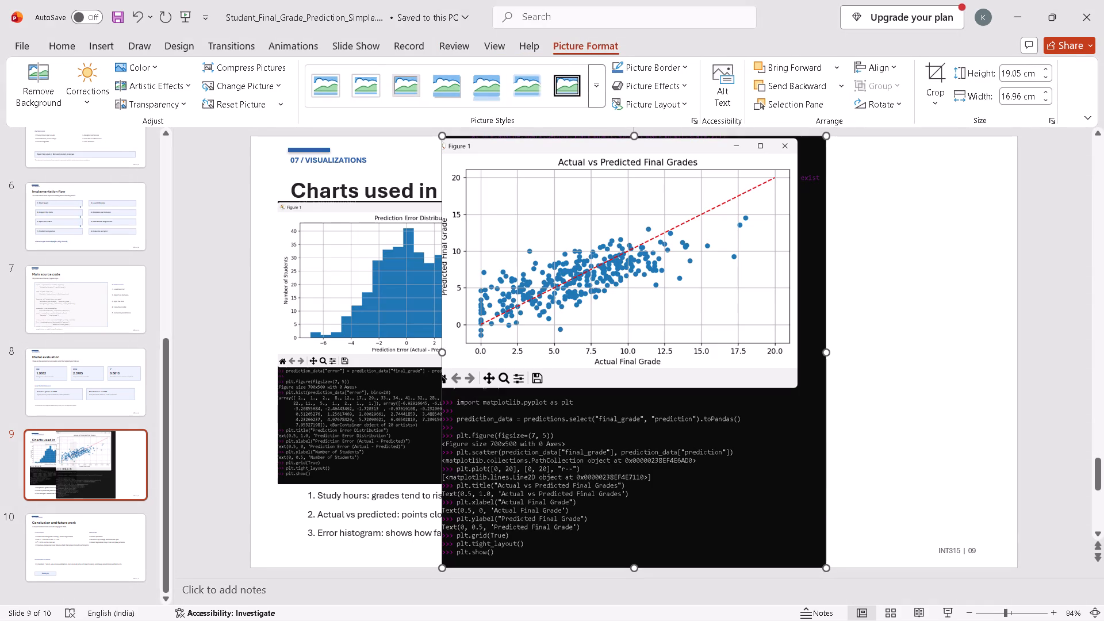
Shrink the Actual vs Predicted screenshot to about 12.85 cm by 11.44 cm and place it beside the error histogram, above the captions.
drag(442, 134, 610, 254)
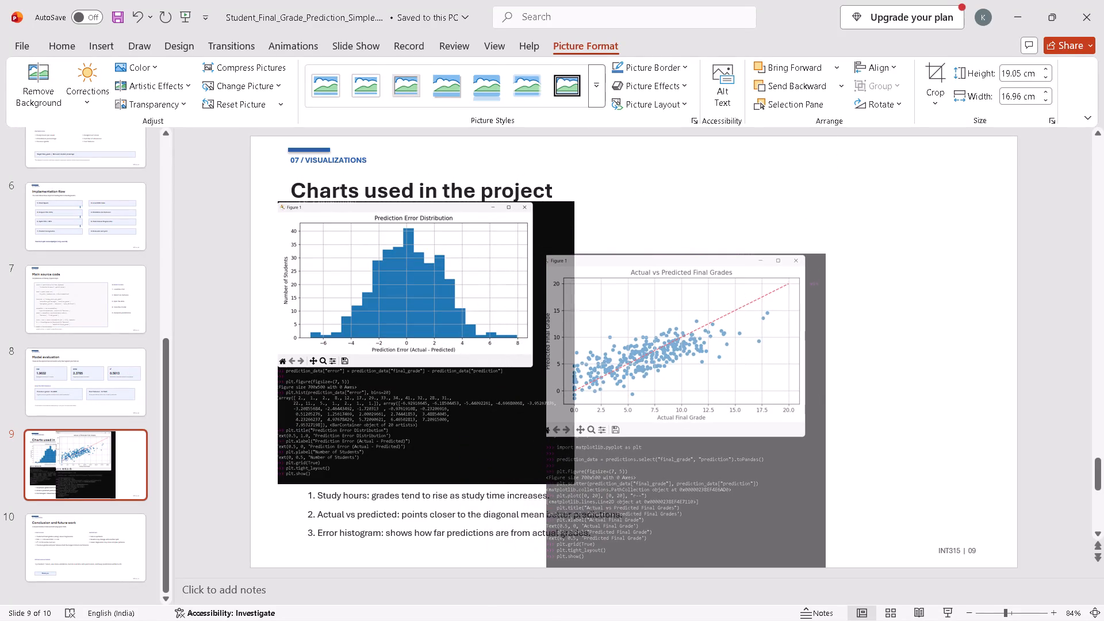
drag(610, 254, 650, 274)
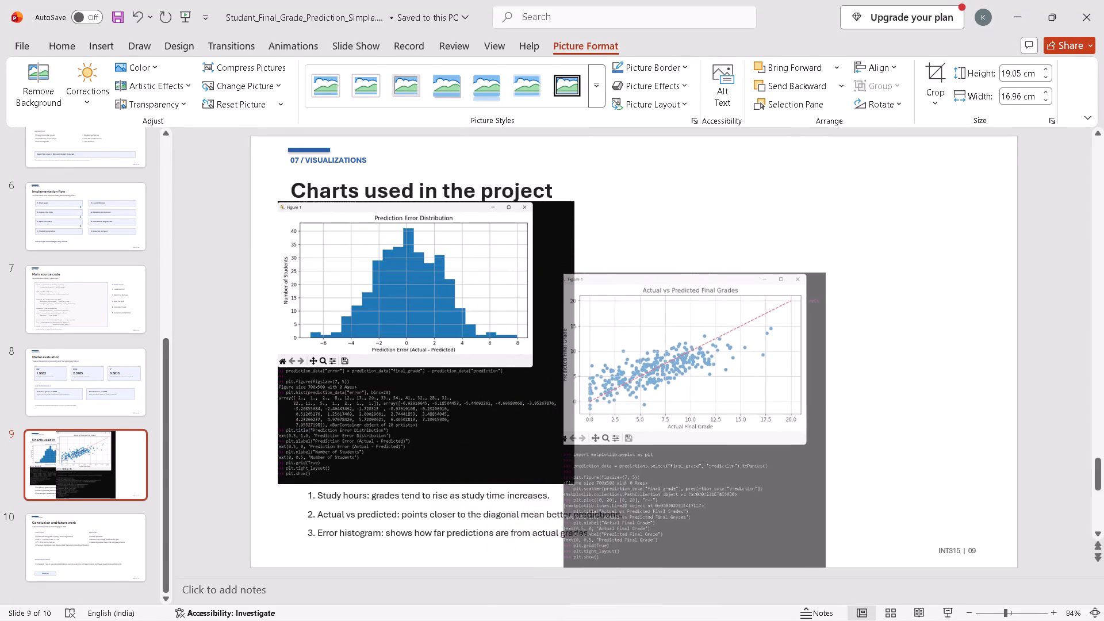
drag(650, 274, 655, 277)
drag(664, 294, 684, 193)
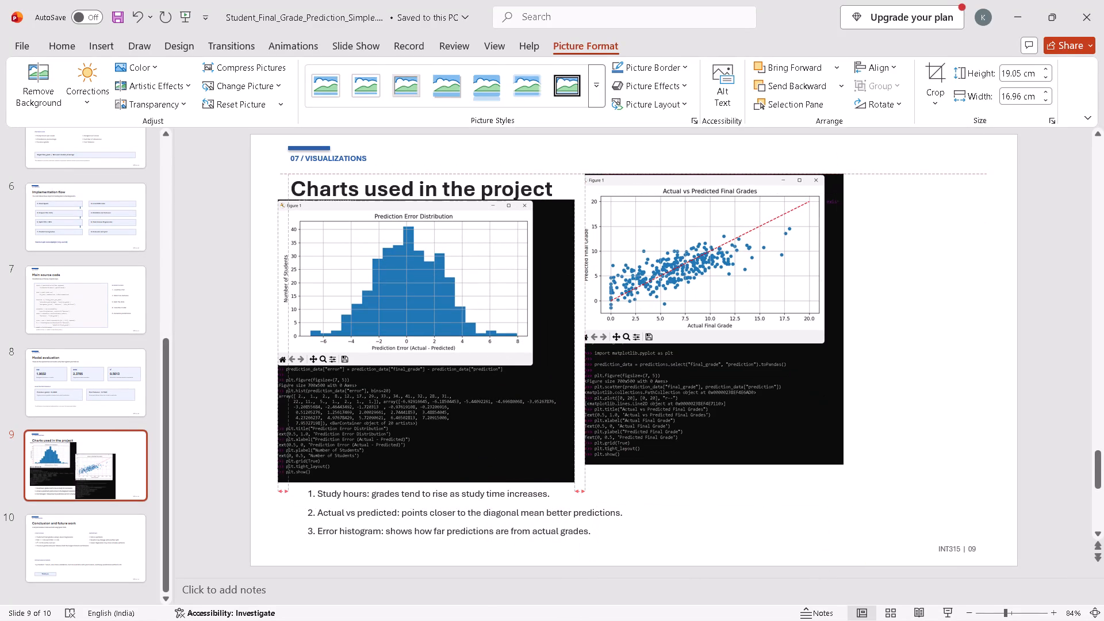
drag(684, 193, 678, 203)
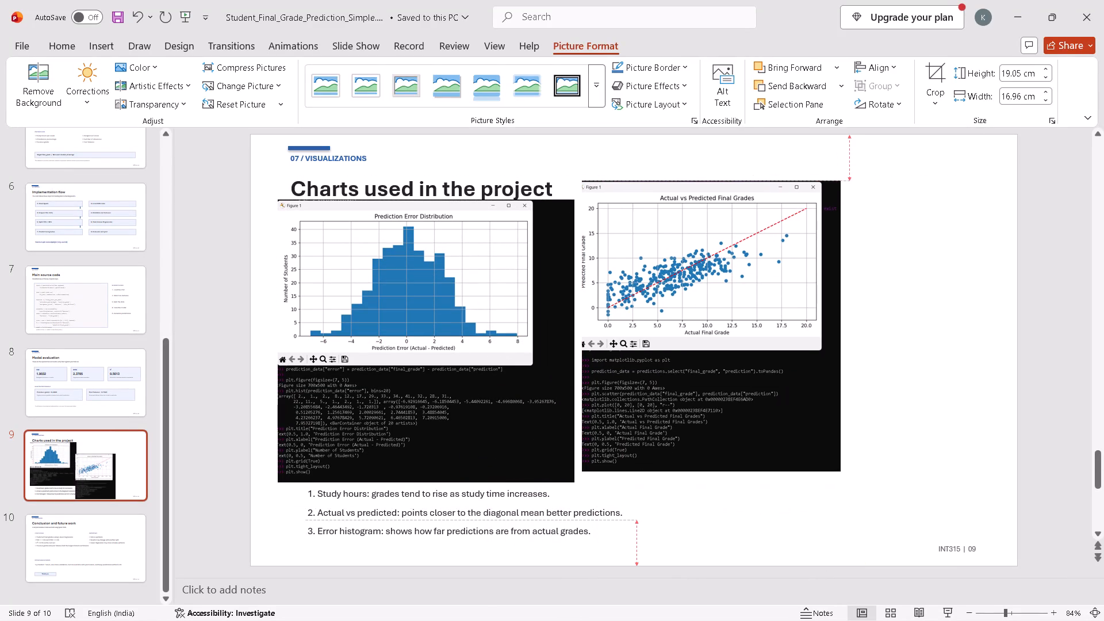
drag(678, 203, 680, 205)
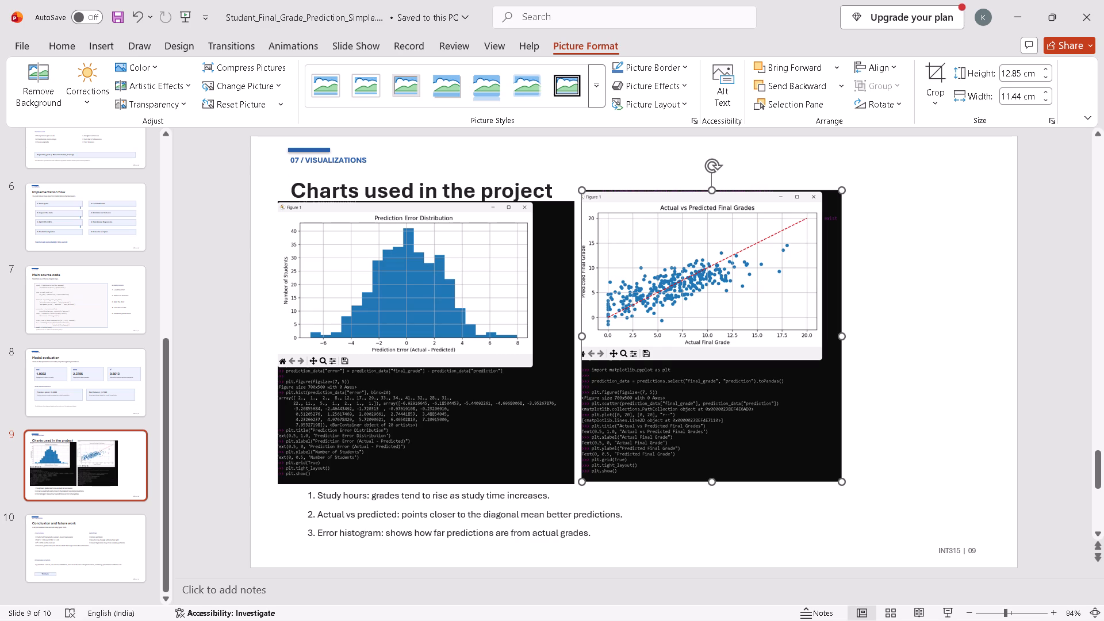
Narrow the Prediction Error Distribution screenshot to about 11.44 cm wide, keeping its height.
click(557, 343)
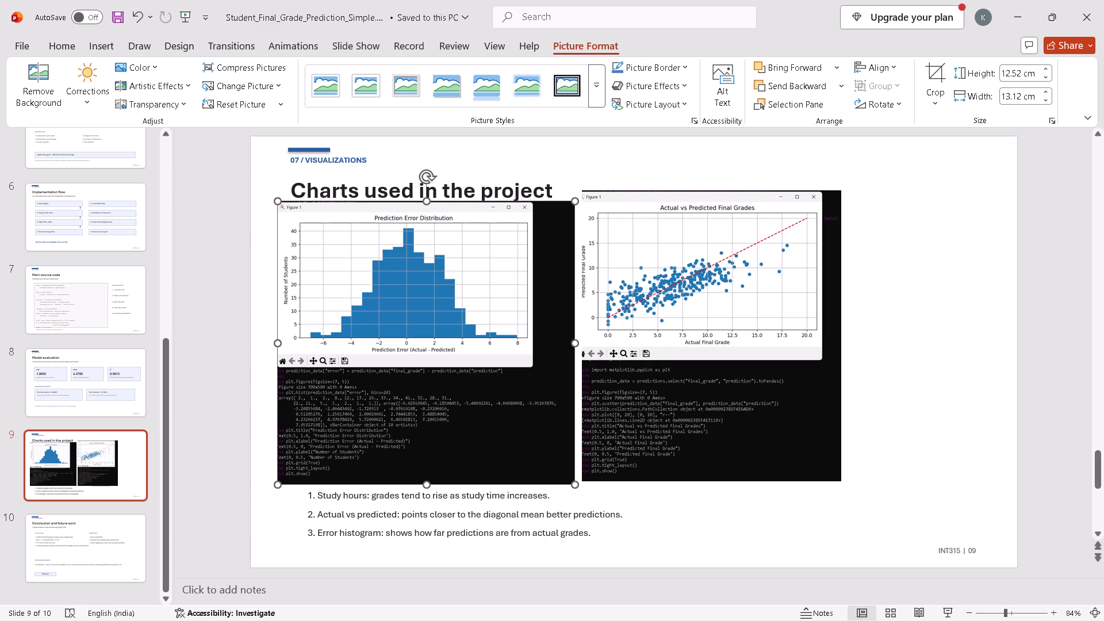
drag(576, 344, 534, 346)
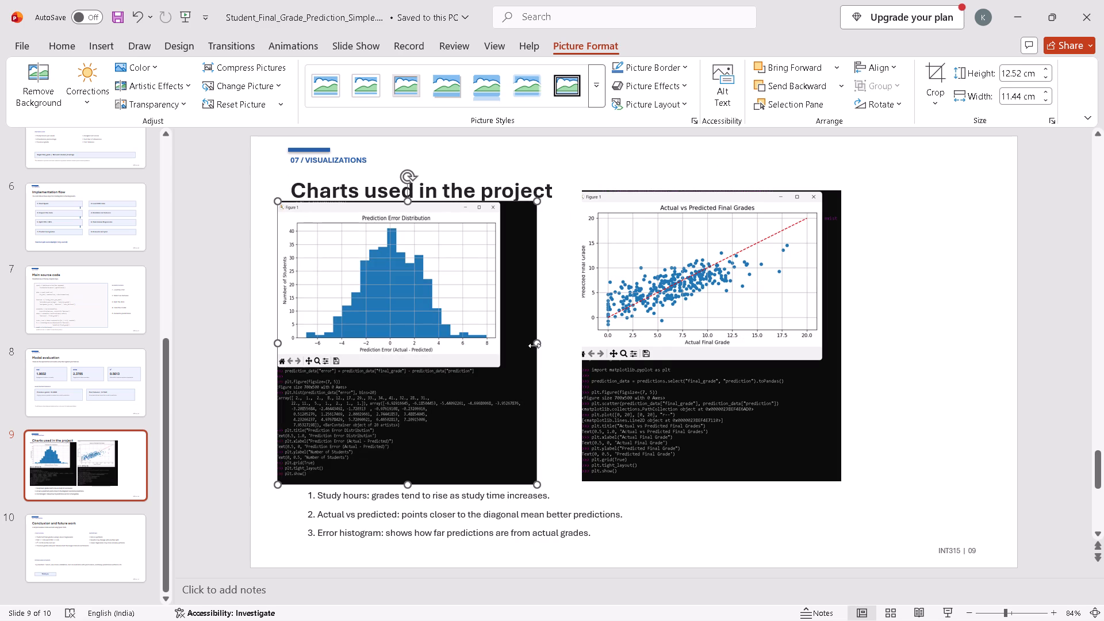
Reduce the Actual vs Predicted screenshot's height to about 12.52 cm and move it against the error histogram's right edge.
drag(613, 359, 589, 363)
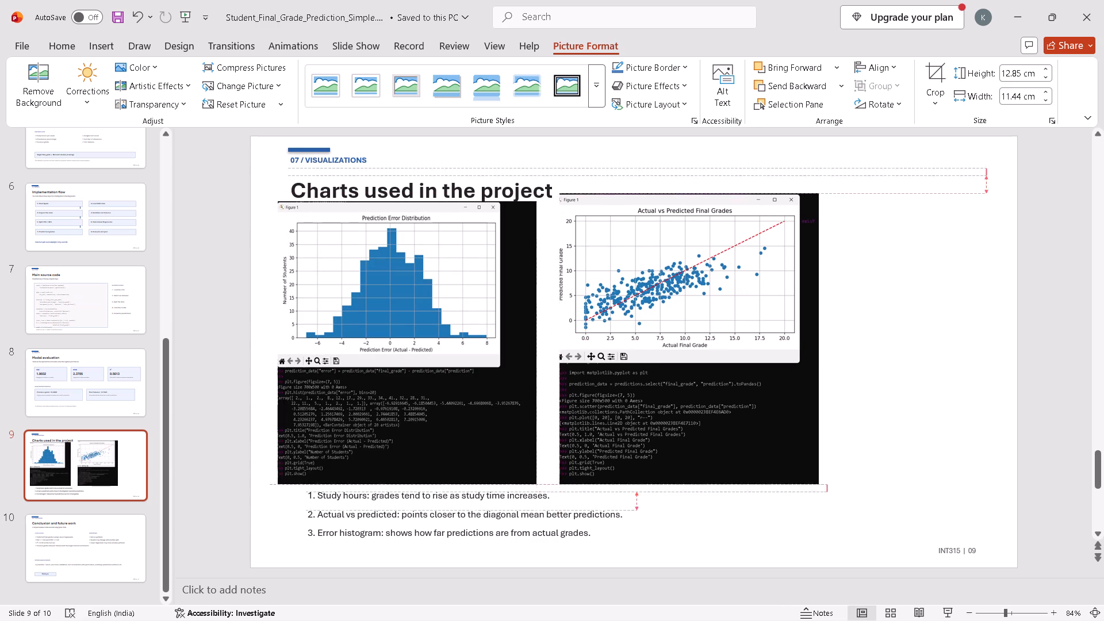
drag(589, 363, 588, 363)
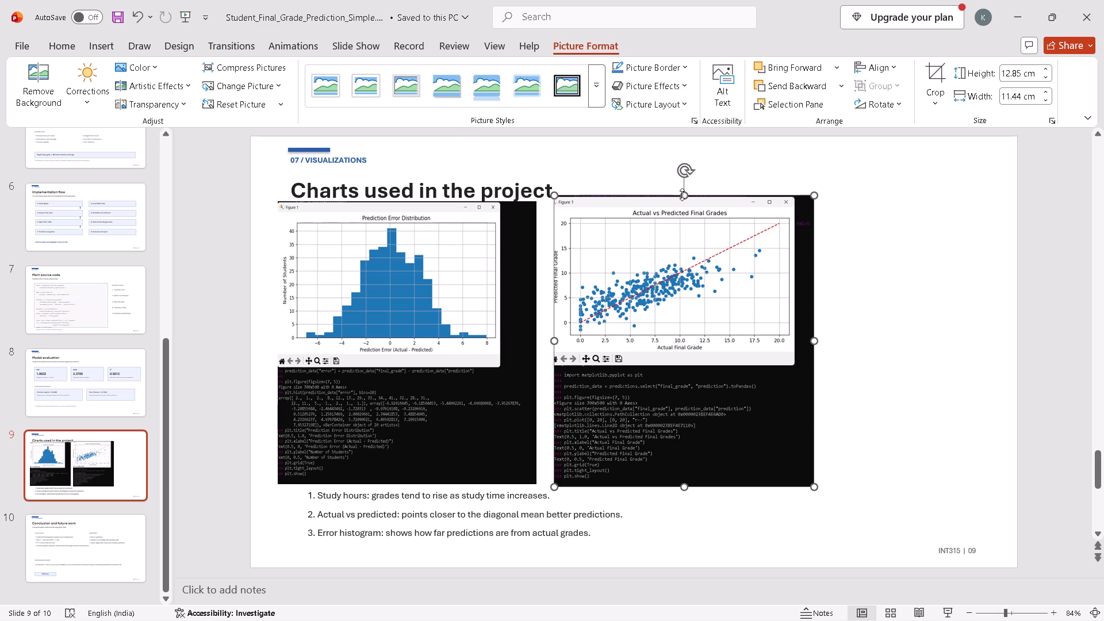
drag(682, 194, 682, 205)
drag(655, 235, 641, 230)
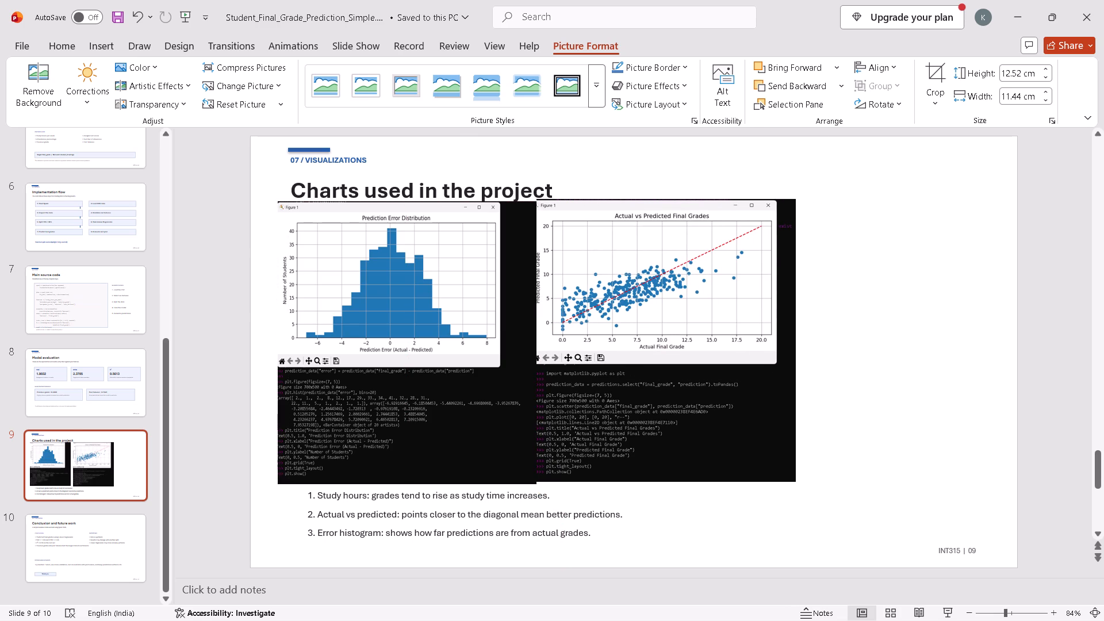
drag(641, 230, 642, 232)
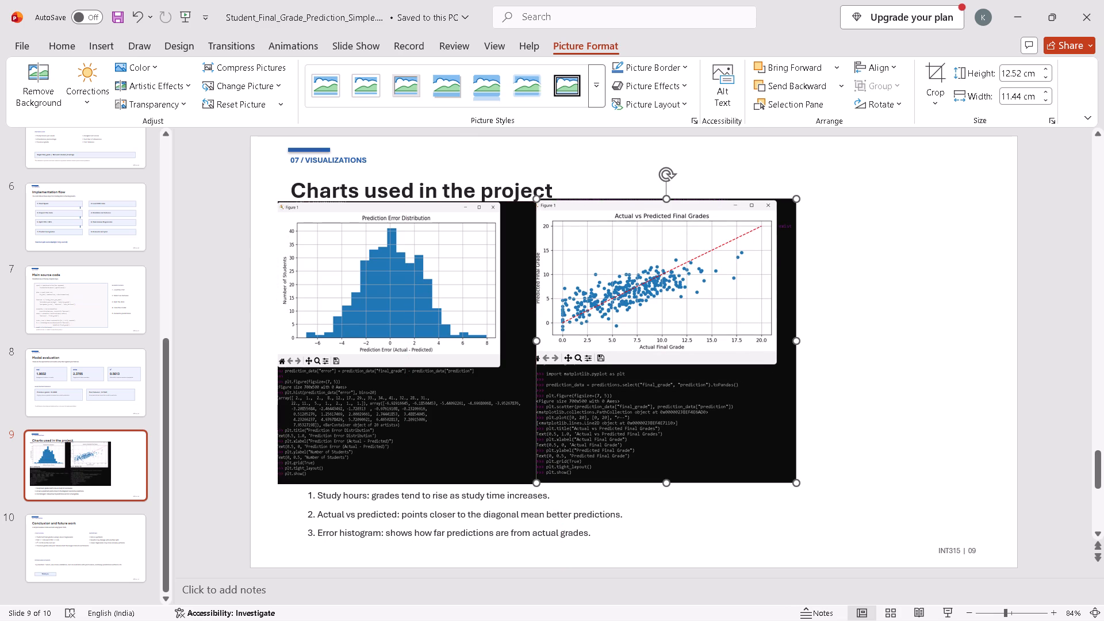
Nudge the Prediction Error Distribution screenshot horizontally to the slide's left edge.
click(333, 233)
key(Left)
key(Left)
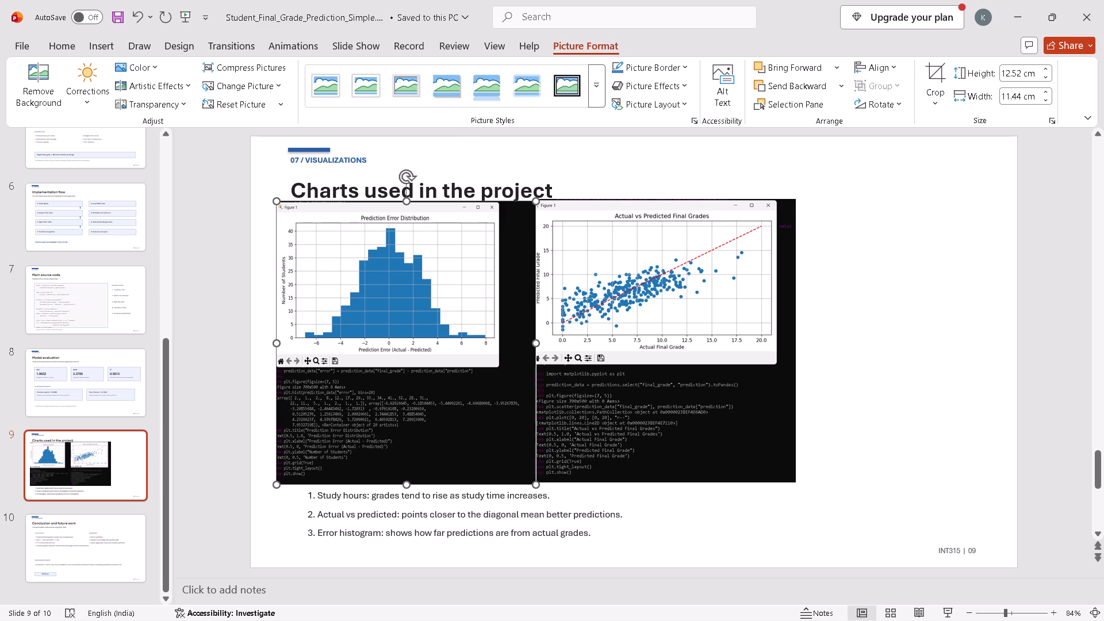
key(Left)
key(Left)
key(Left)
key(Left)
key(Left)
key(Left)
key(Left)
key(Left)
key(Left)
key(Left)
key(Left)
key(Left)
key(Left)
key(Left)
key(Left)
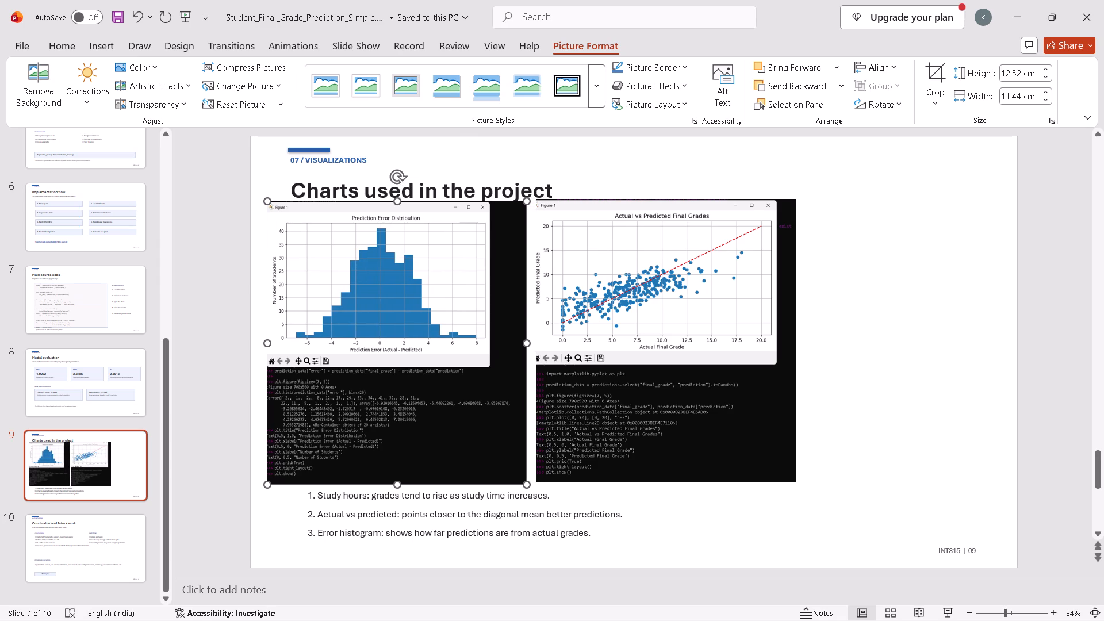
key(Left)
key(Left)
key(Left)
key(Left)
key(Left)
key(Left)
key(Left)
key(Left)
key(Left)
key(Left)
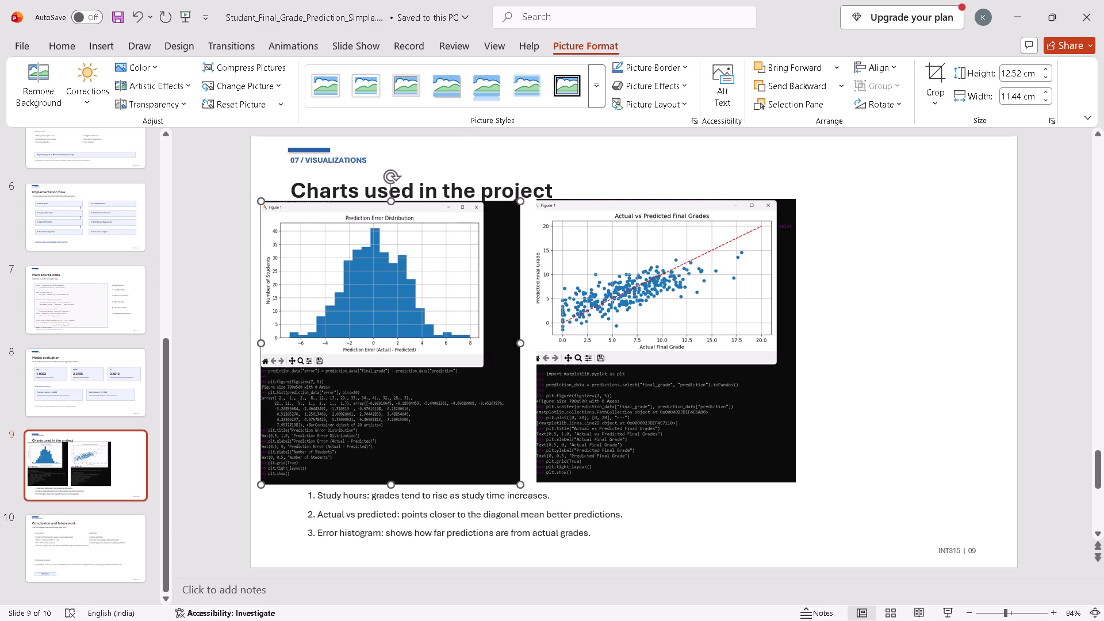
key(Left)
key(Left)
key(Left)
key(Left)
key(Left)
key(Left)
key(Left)
key(Left)
key(Left)
key(Left)
key(Left)
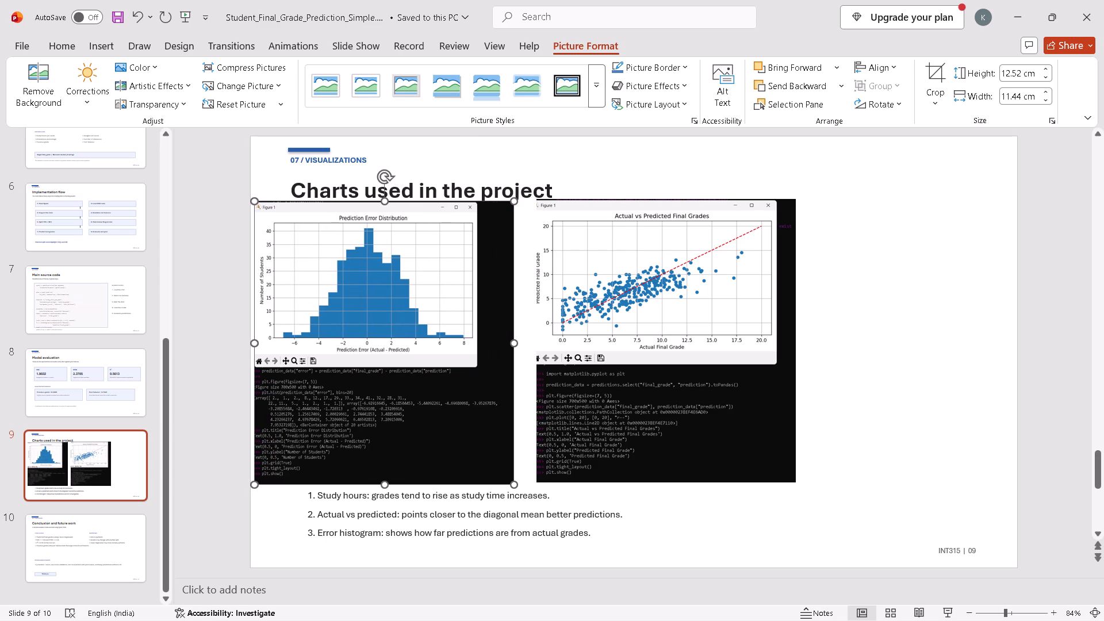
key(Left)
key(Left)
Nudge the Actual vs Predicted screenshot left to close the gap with the error histogram screenshot.
click(695, 321)
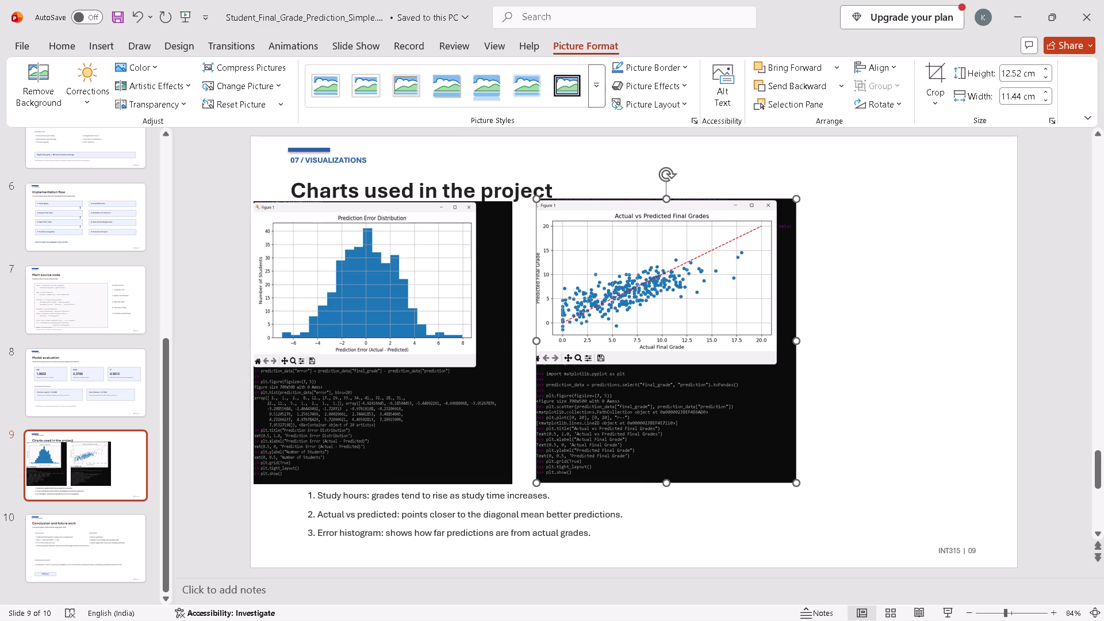
key(Left)
key(Left)
key(Left)
key(Left)
key(Left)
key(Left)
key(Left)
key(Left)
key(Left)
key(Left)
key(Left)
key(Left)
key(Left)
key(Left)
key(Left)
key(Left)
key(Left)
key(Left)
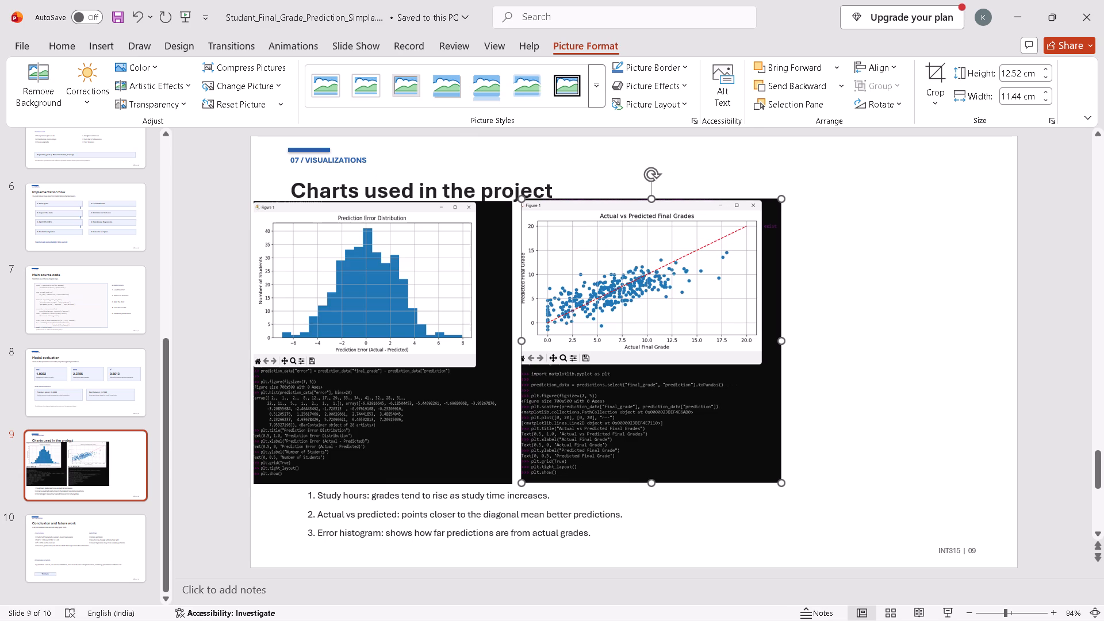
key(Left)
key(Left)
key(Left)
key(Left)
key(Left)
key(Left)
key(Left)
key(Left)
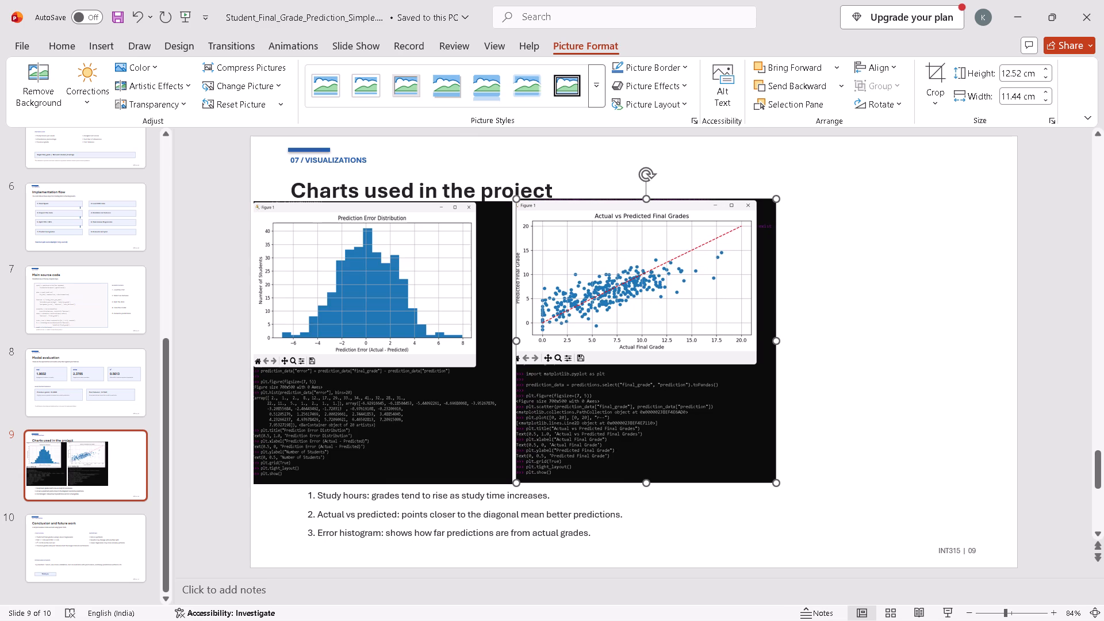
key(Left)
key(Left)
key(Left)
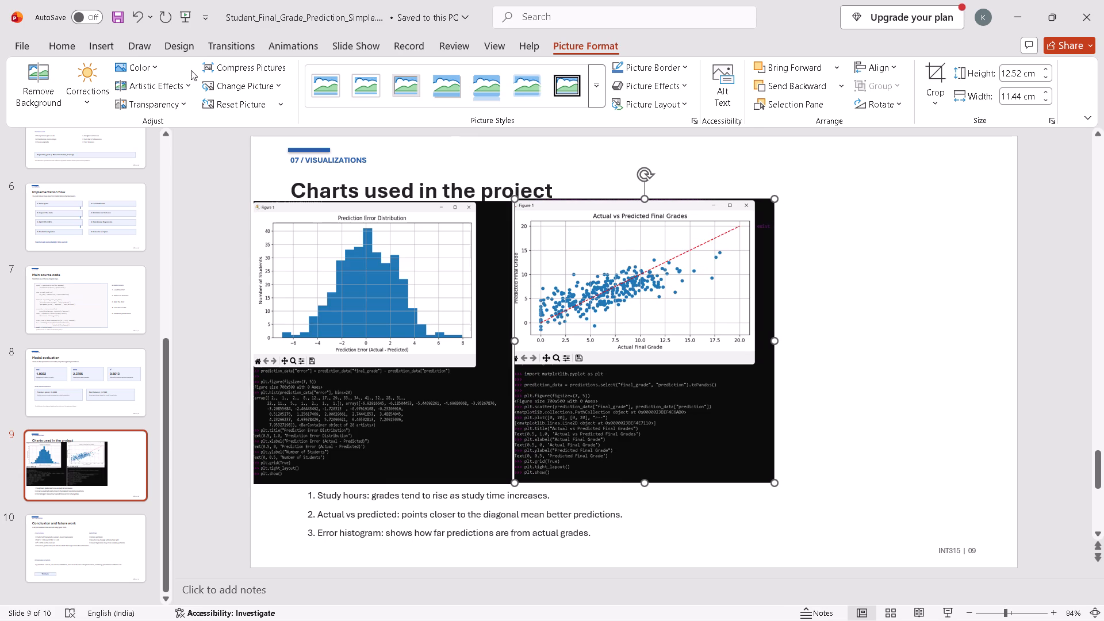
Insert the Gallery picture Screenshot 2026-10-24 162721.png, showing the Study Hours vs Final Grade plot, on slide 9.
click(105, 52)
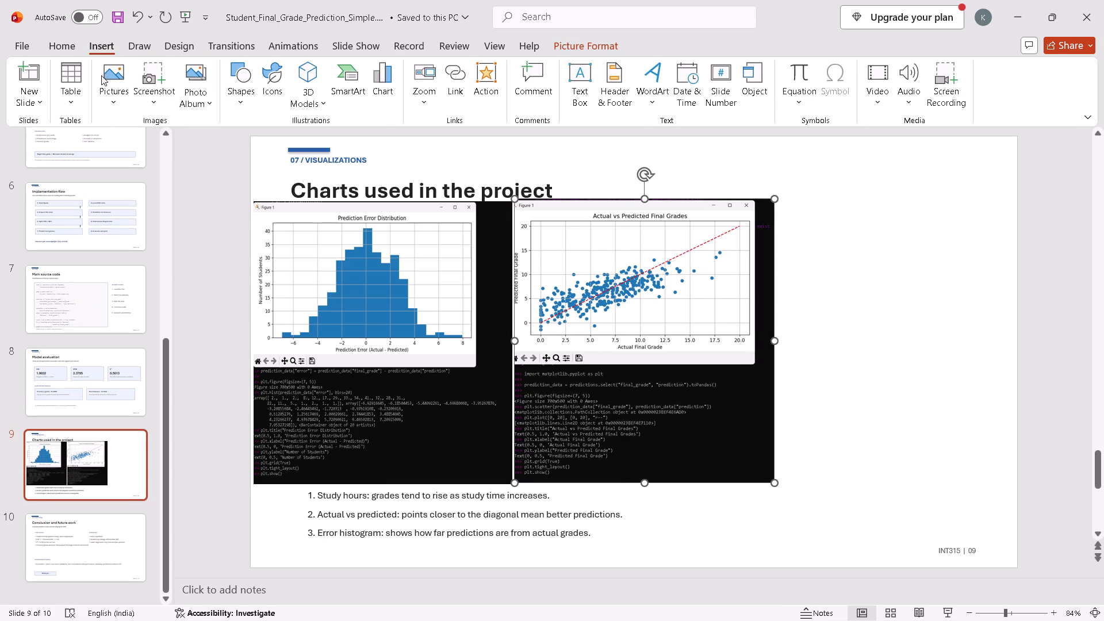
click(117, 75)
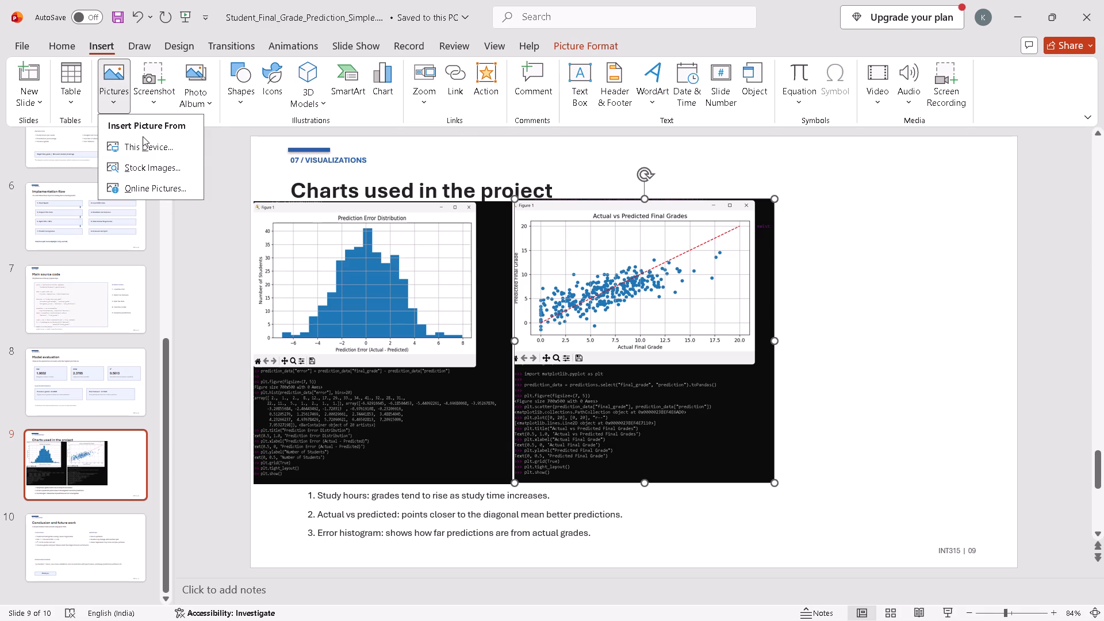
click(148, 145)
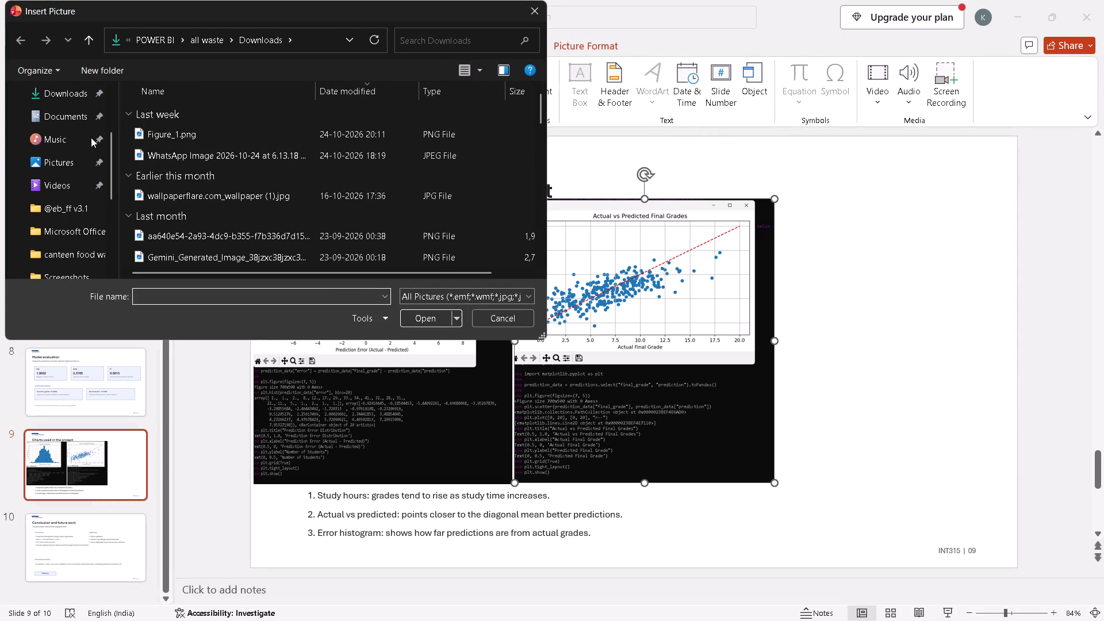
scroll(71, 121, up, 6)
click(61, 121)
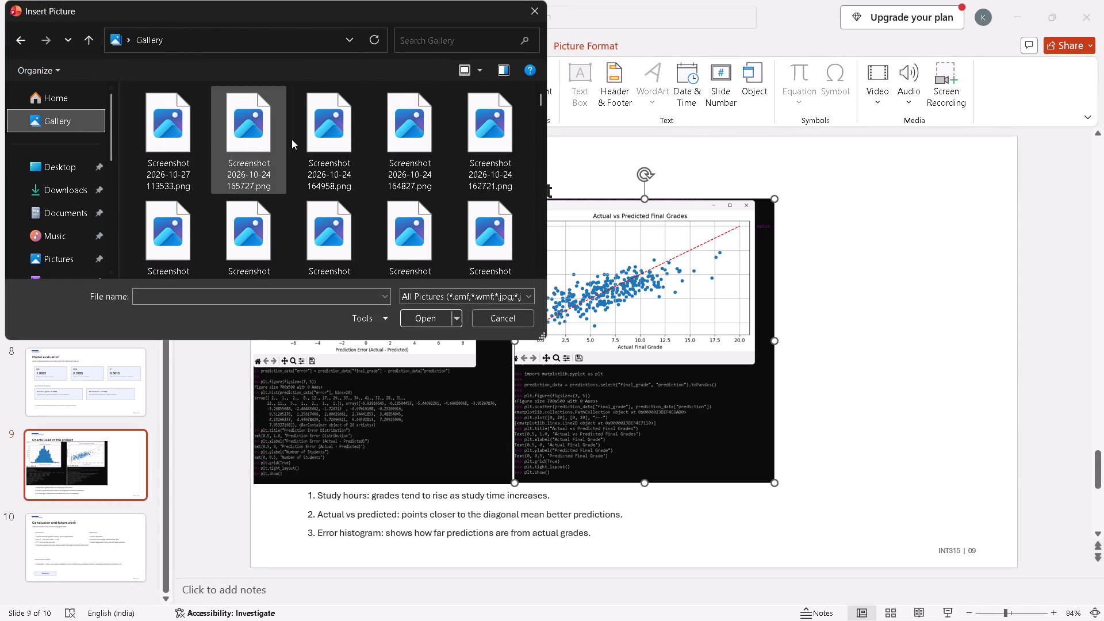
click(478, 136)
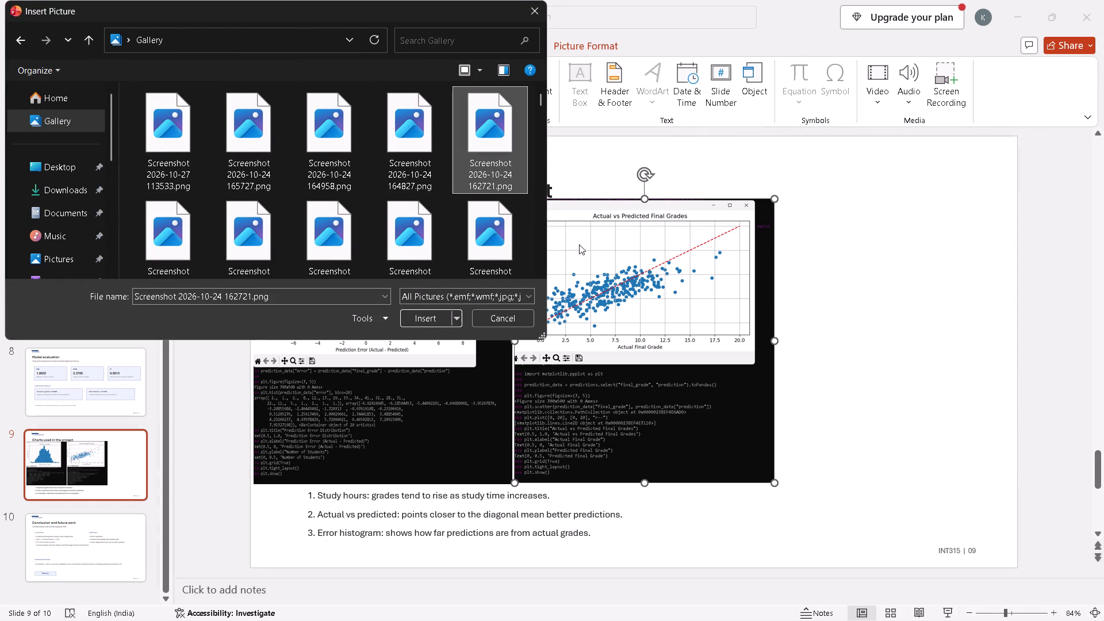
click(431, 317)
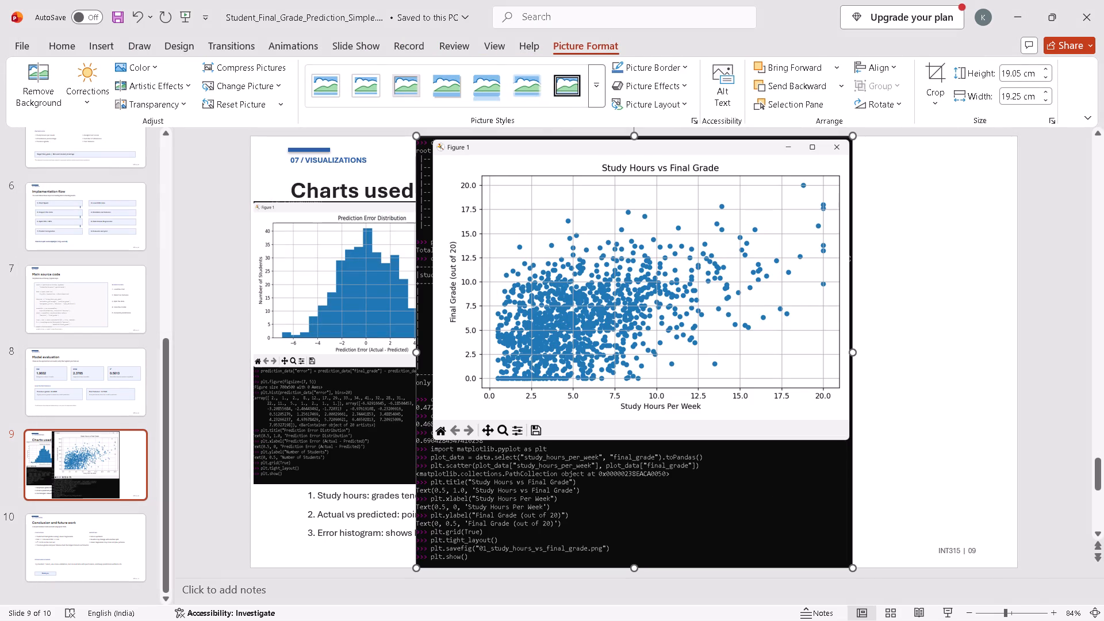
Shrink the Study Hours vs Final Grade screenshot to about 11.5 cm by 11.62 cm and place it right of the Actual vs Predicted screenshot.
drag(417, 566, 495, 453)
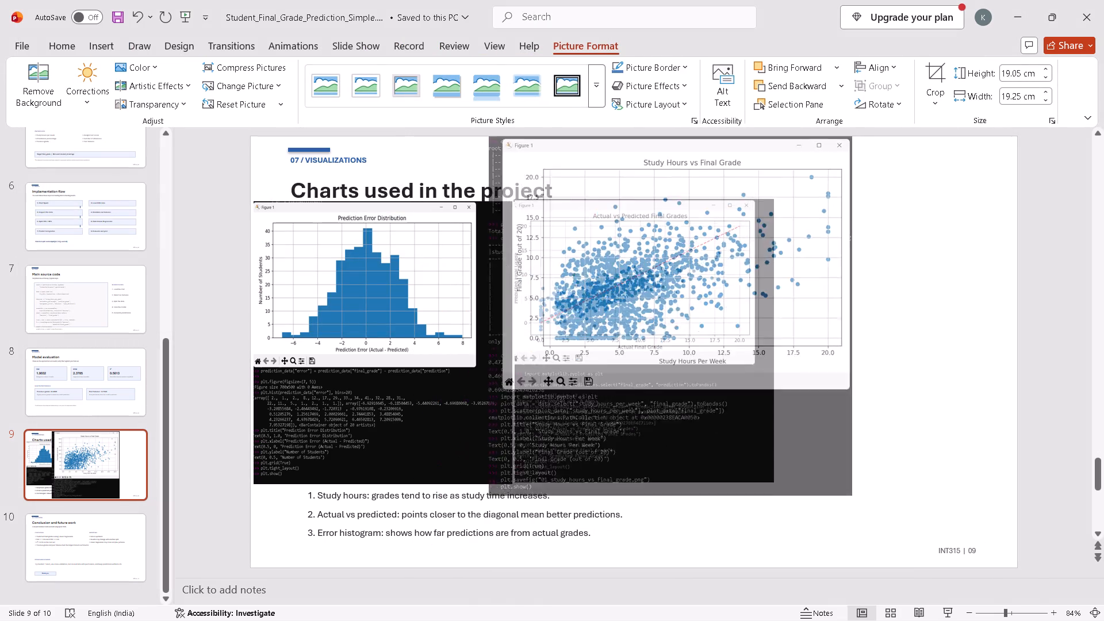
drag(495, 453, 586, 383)
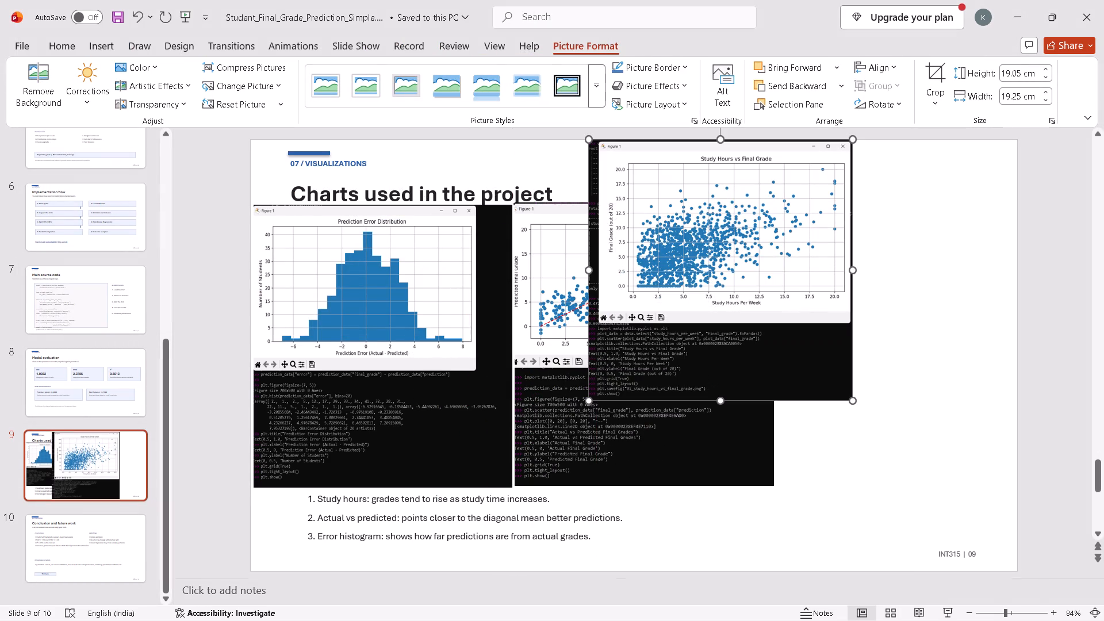
drag(700, 142, 860, 203)
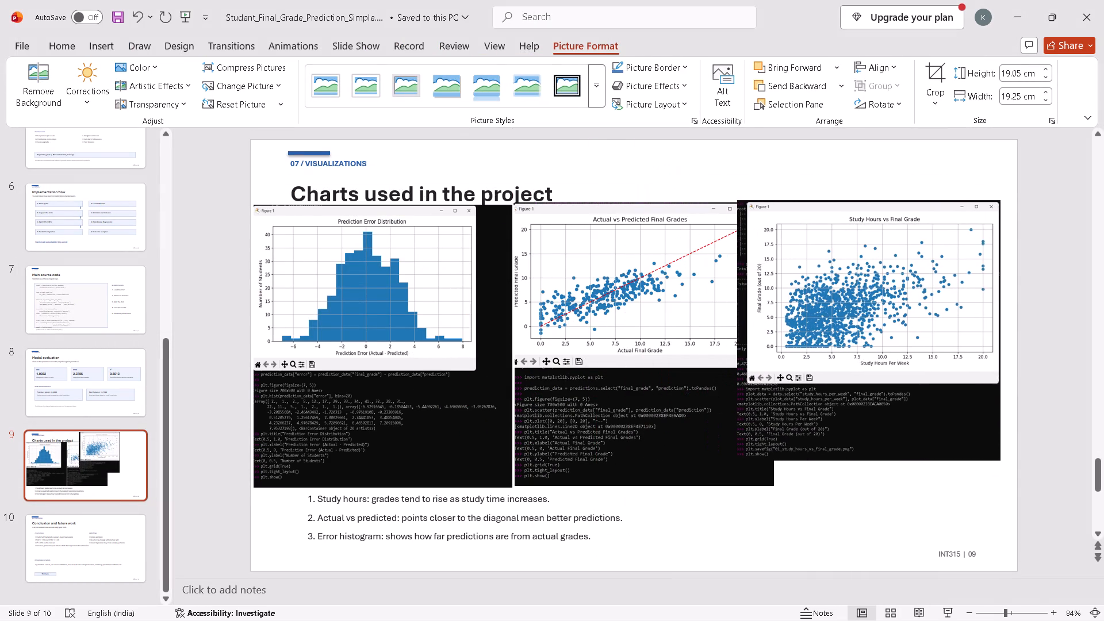
drag(860, 203, 890, 208)
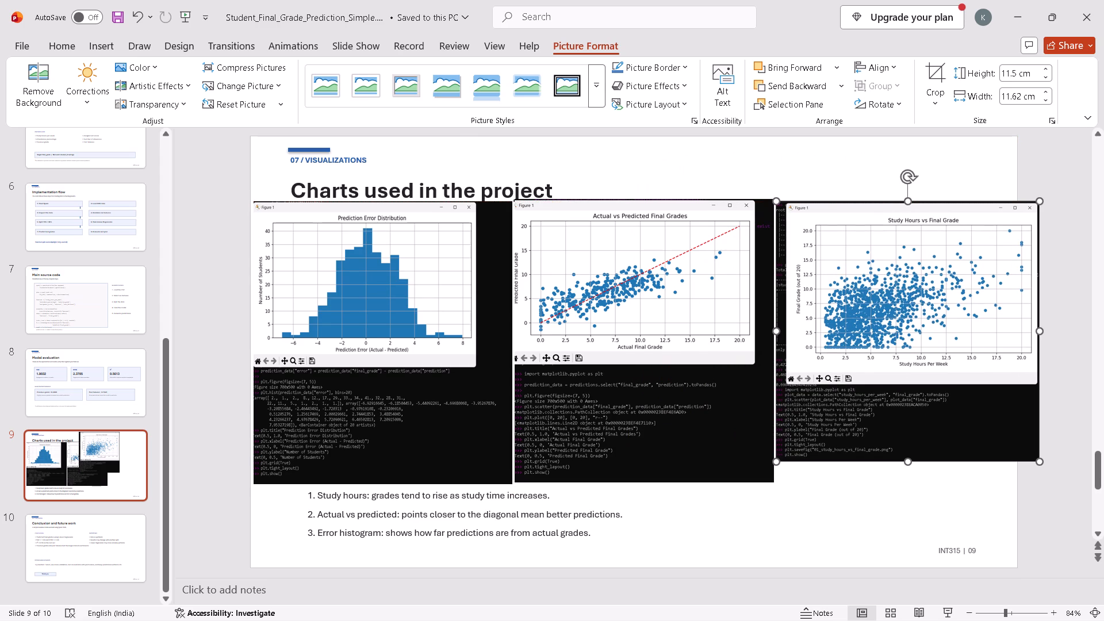
Stretch the Study Hours vs Final Grade screenshot downward to about 12.43 cm high, level with the Actual vs Predicted screenshot's bottom edge.
drag(904, 459, 917, 494)
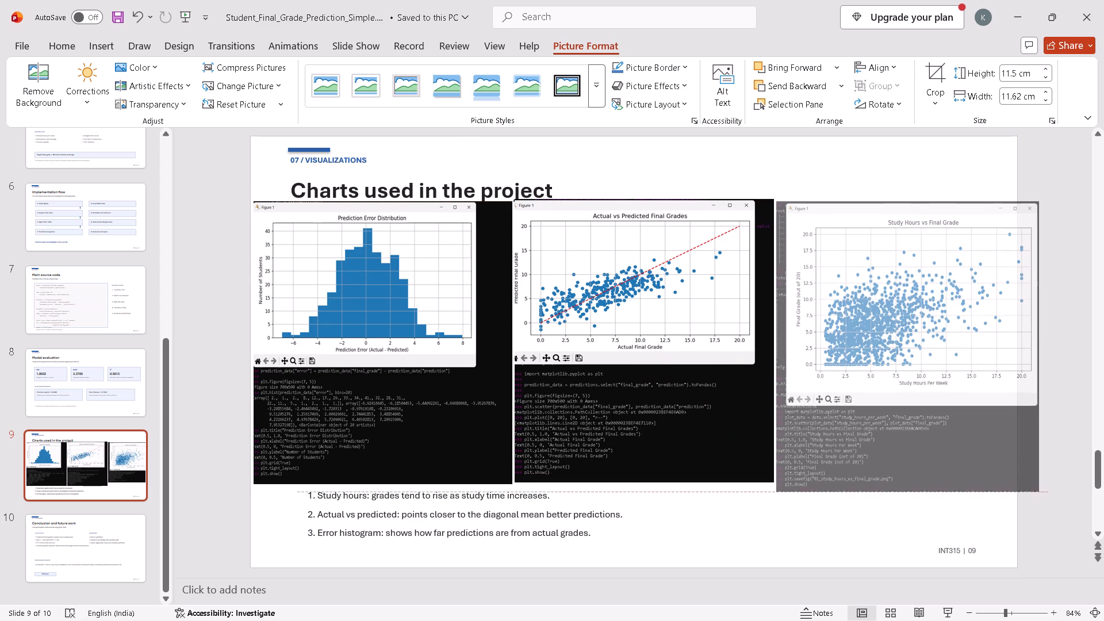
drag(917, 494, 913, 481)
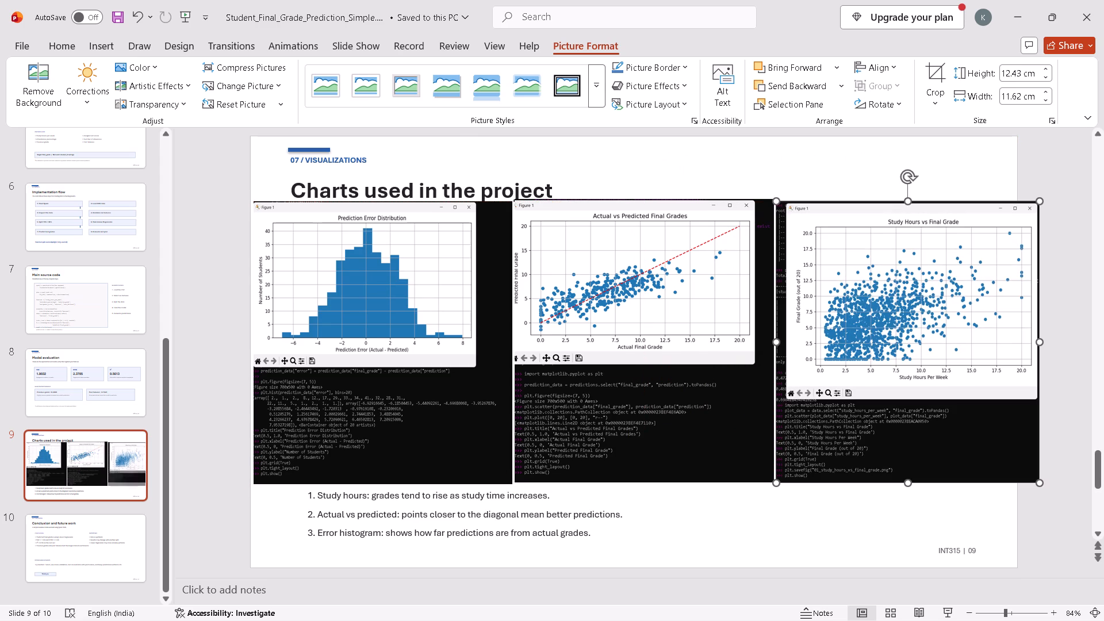
click(1097, 380)
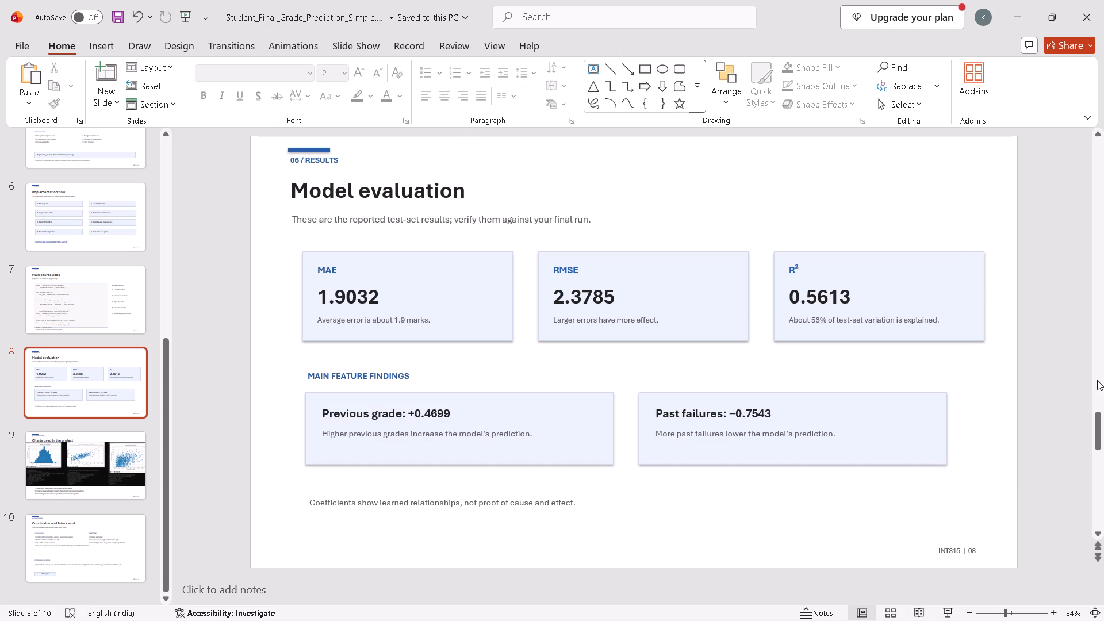
click(112, 465)
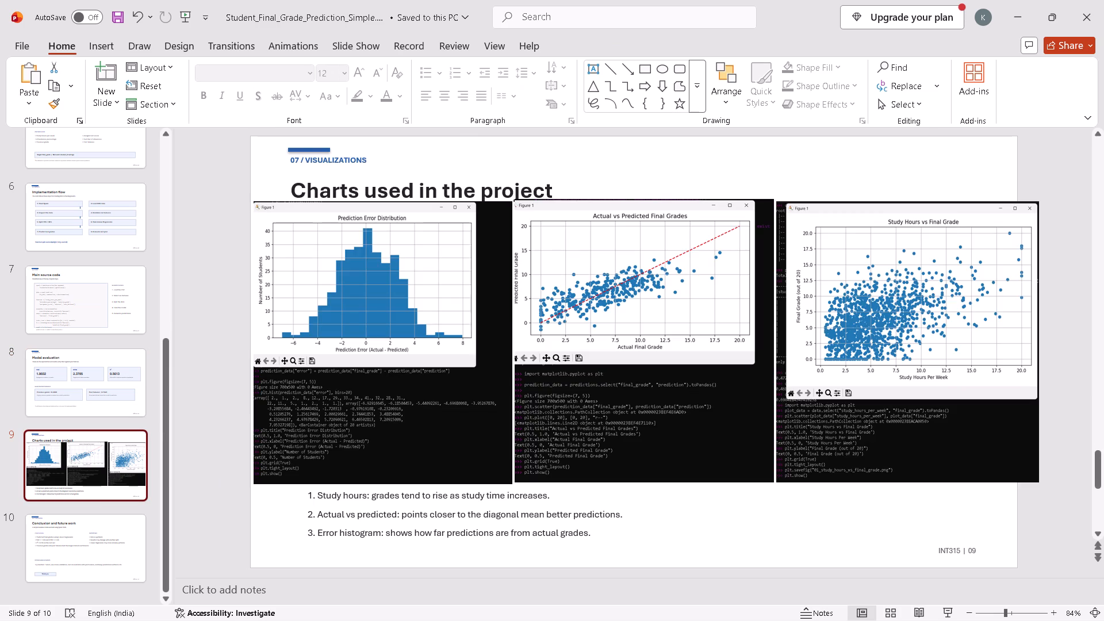
Fine-tune the upper edges on slide 9: raise the Study Hours vs Final Grade screenshot's slightly and lower the Actual vs Predicted screenshot's slightly.
click(848, 316)
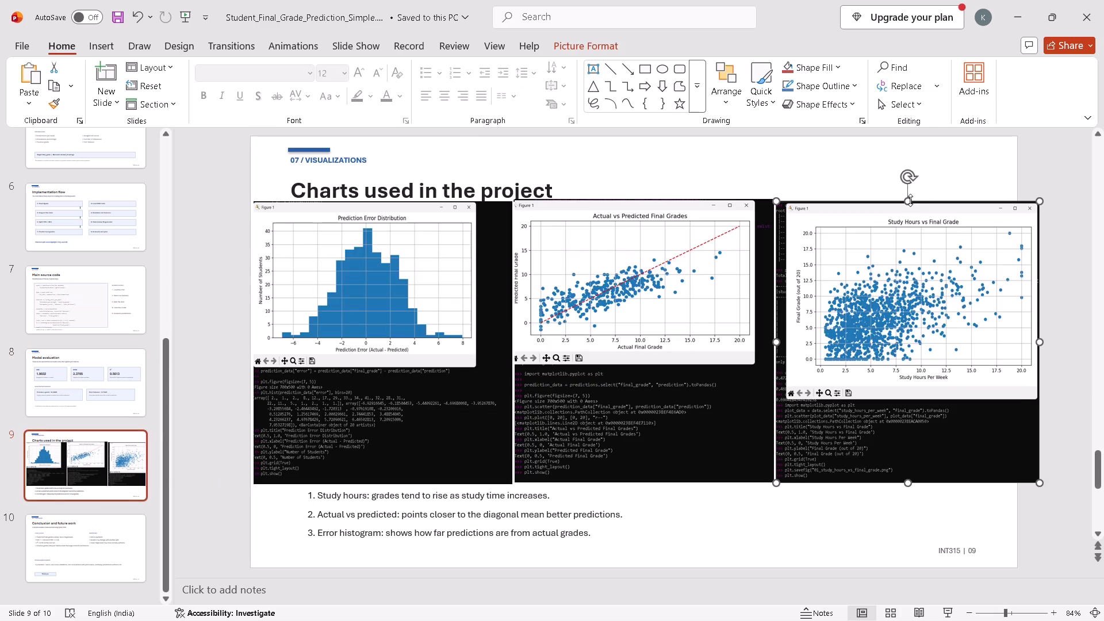
click(910, 200)
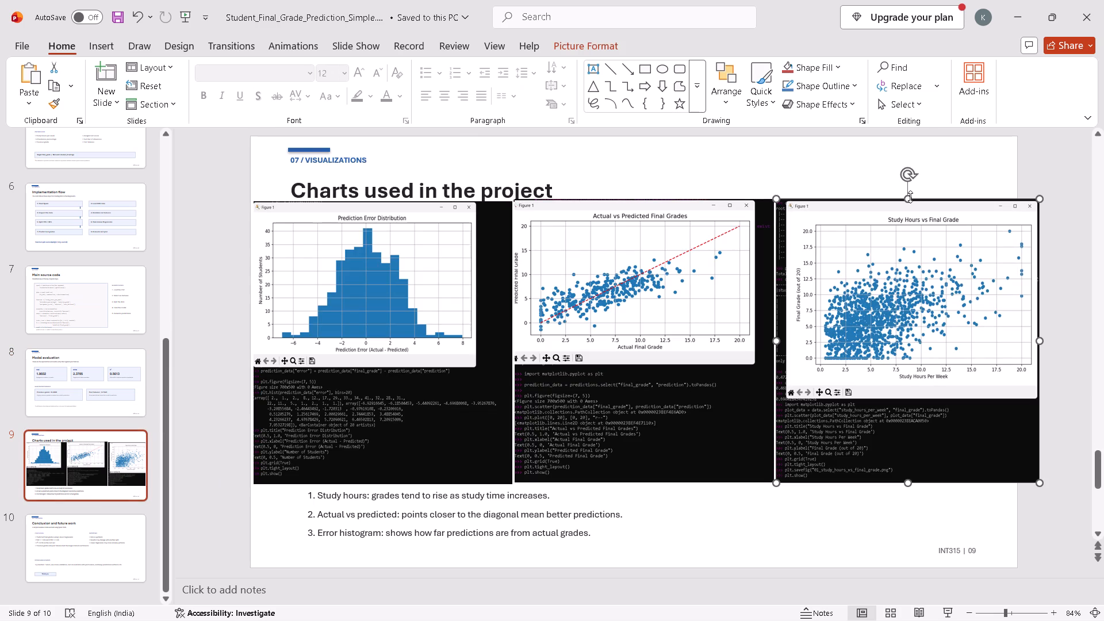
click(678, 245)
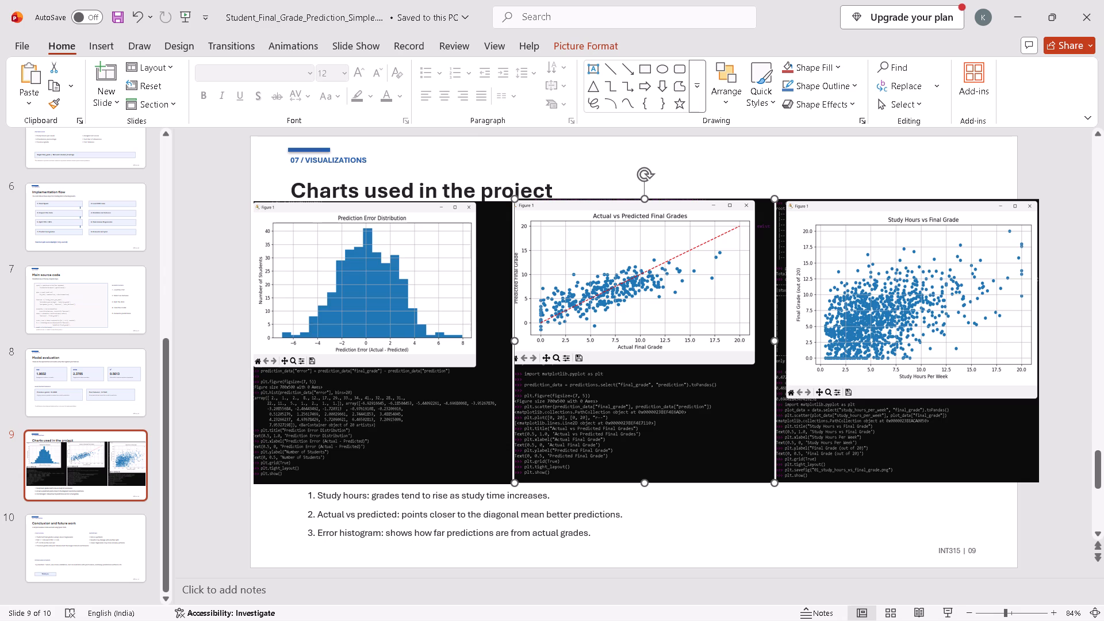
click(646, 200)
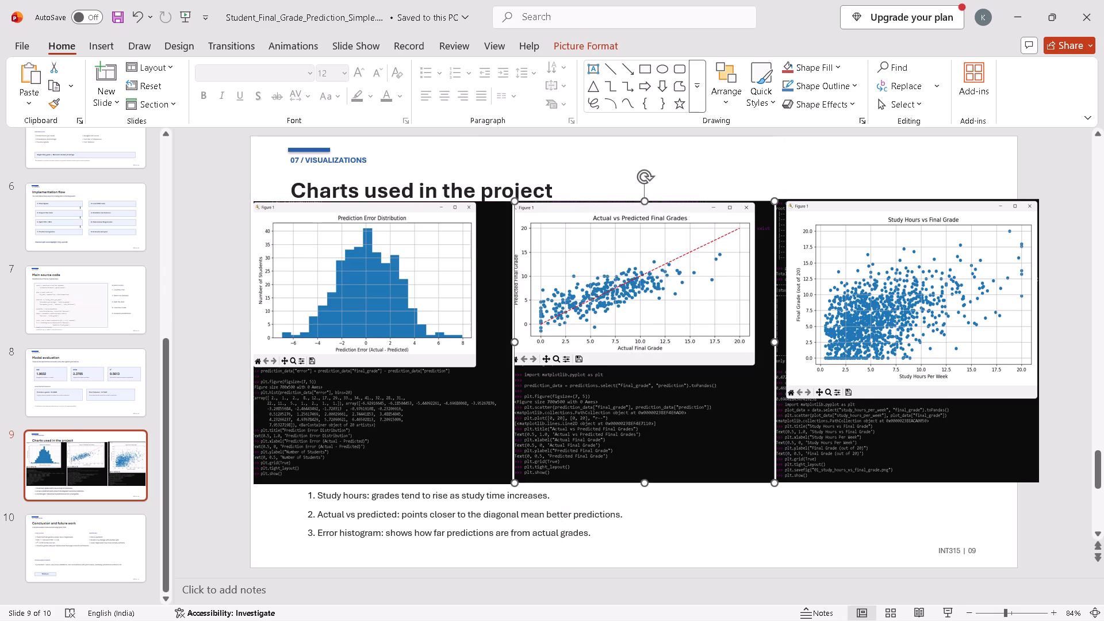
Deselect the screenshot and save the presentation.
click(747, 162)
key(ctrl+s)
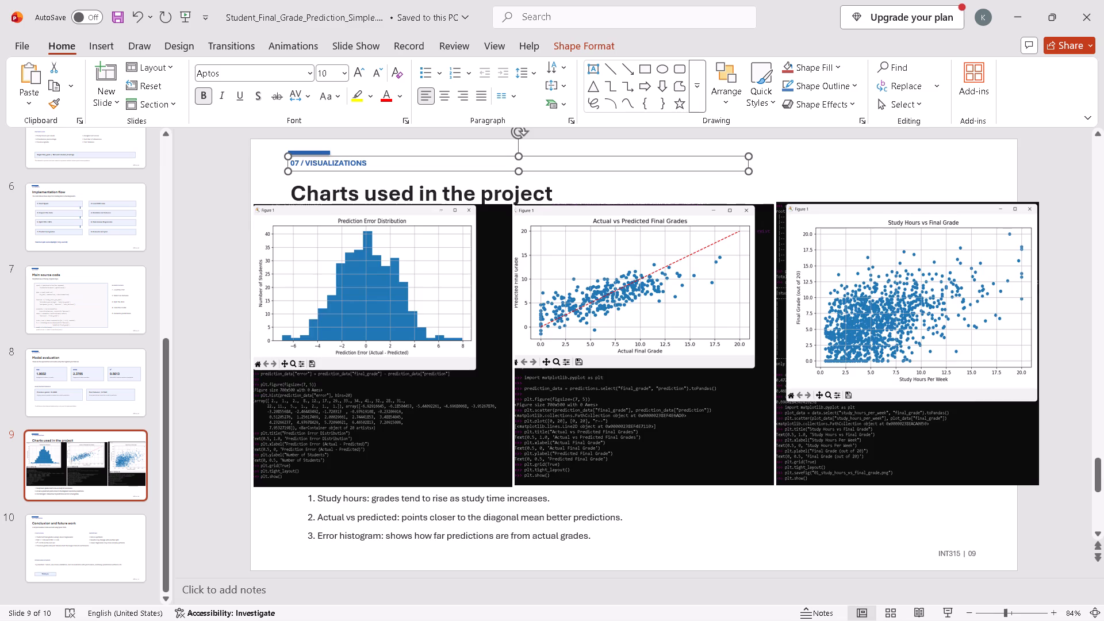
Examine the plot screenshots on slide 9 up close.
ctrl+scroll(574, 418, up, 6)
ctrl+scroll(574, 418, down, 3)
scroll(574, 418, down, 3)
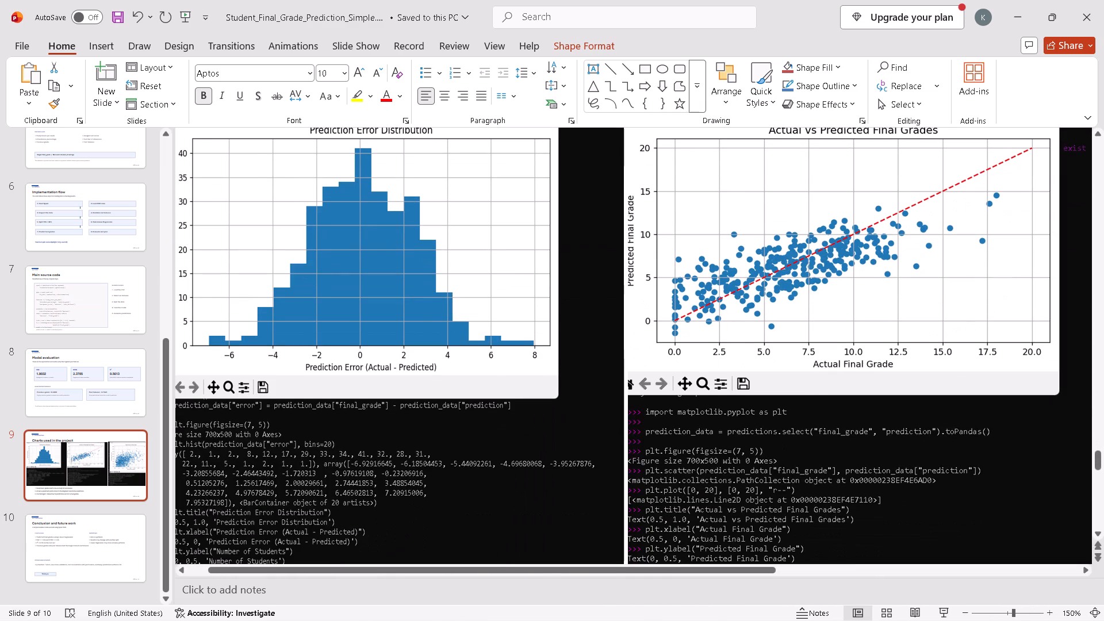
scroll(574, 418, down, 1)
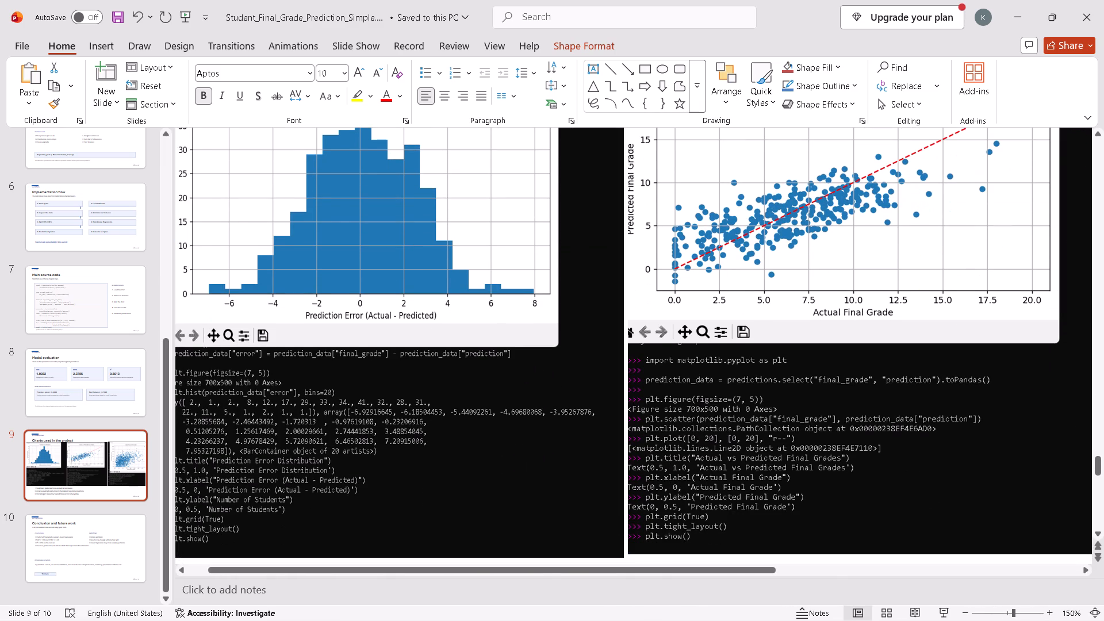
scroll(574, 418, down, 2)
ctrl+scroll(574, 418, down, 3)
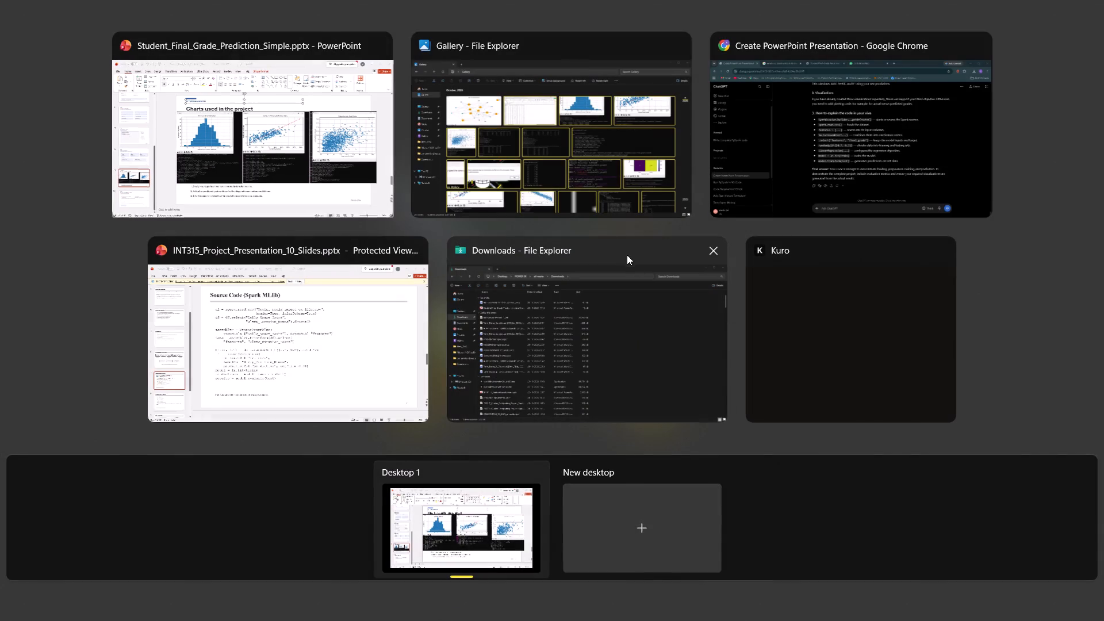
Close the Gallery File Explorer window and return to the Student_Final_Grade_Prediction_Simple presentation.
click(691, 49)
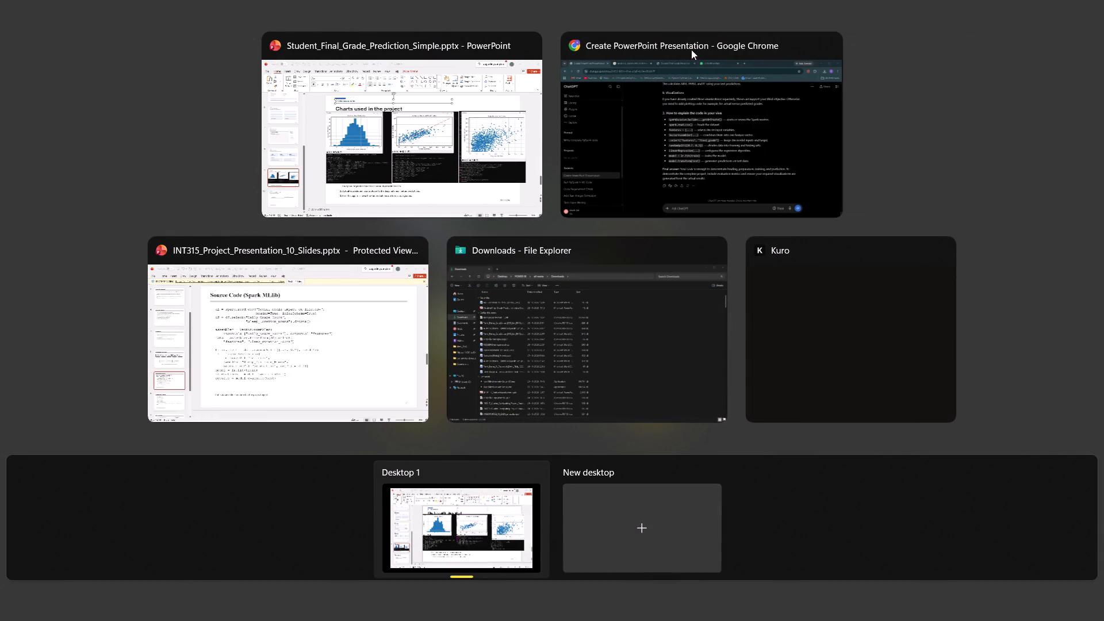
click(679, 118)
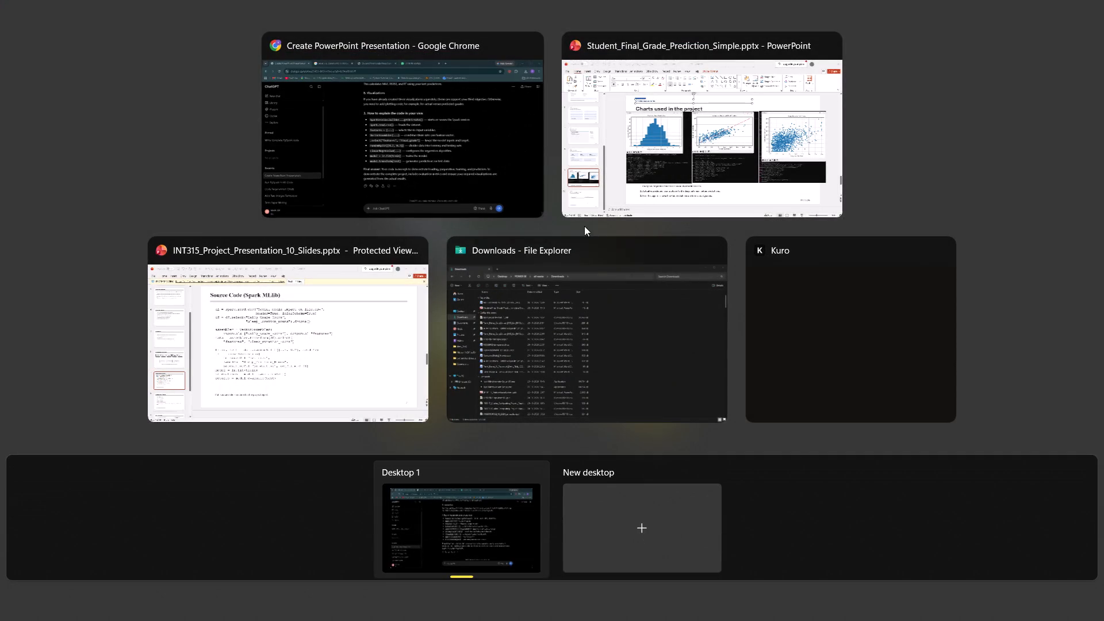
click(650, 204)
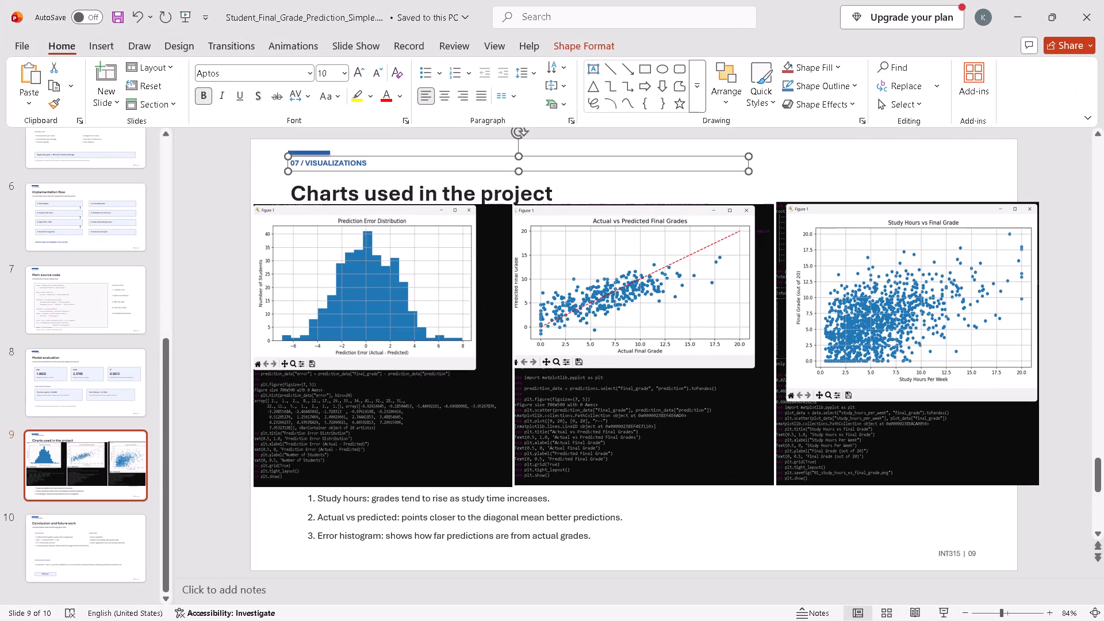
Capture a rectangular screen snip of the whole of slide 9 with its three plots.
key(Print)
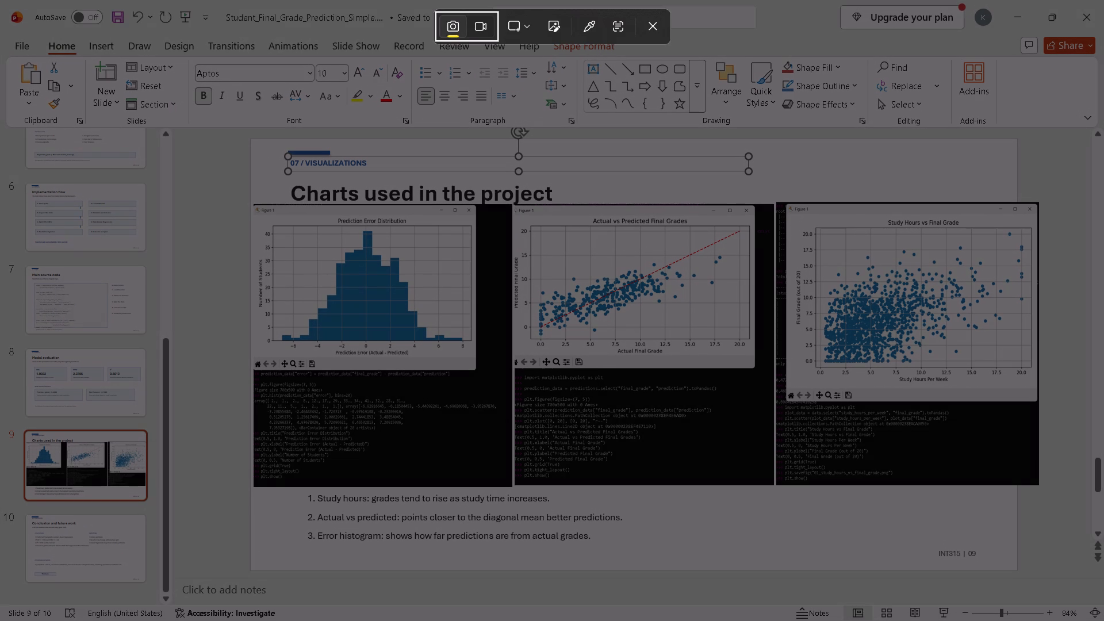
drag(248, 140, 688, 576)
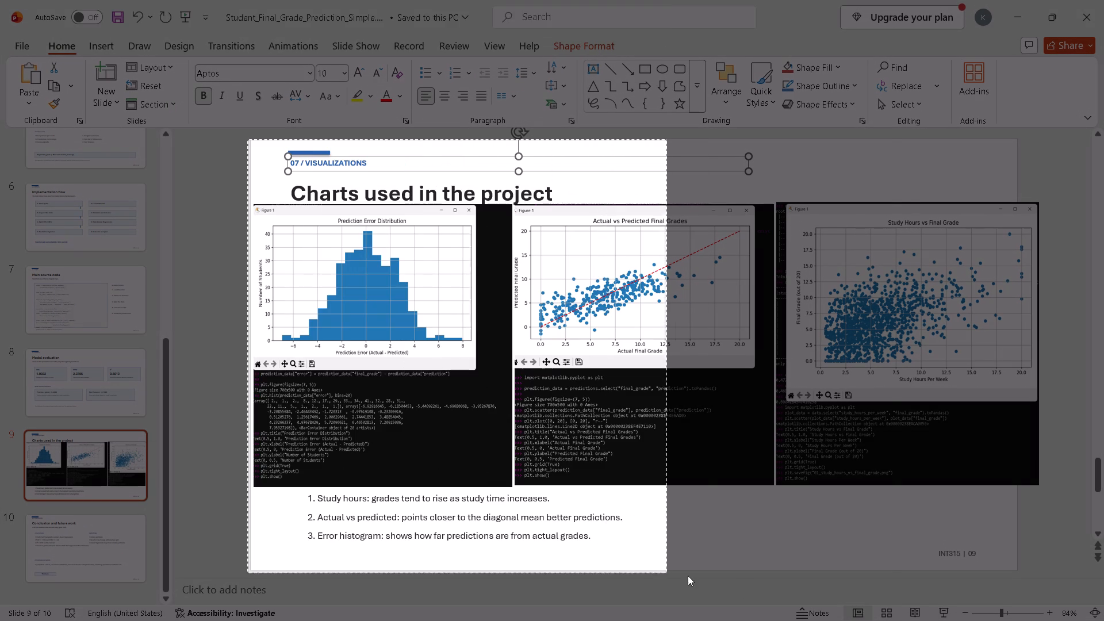
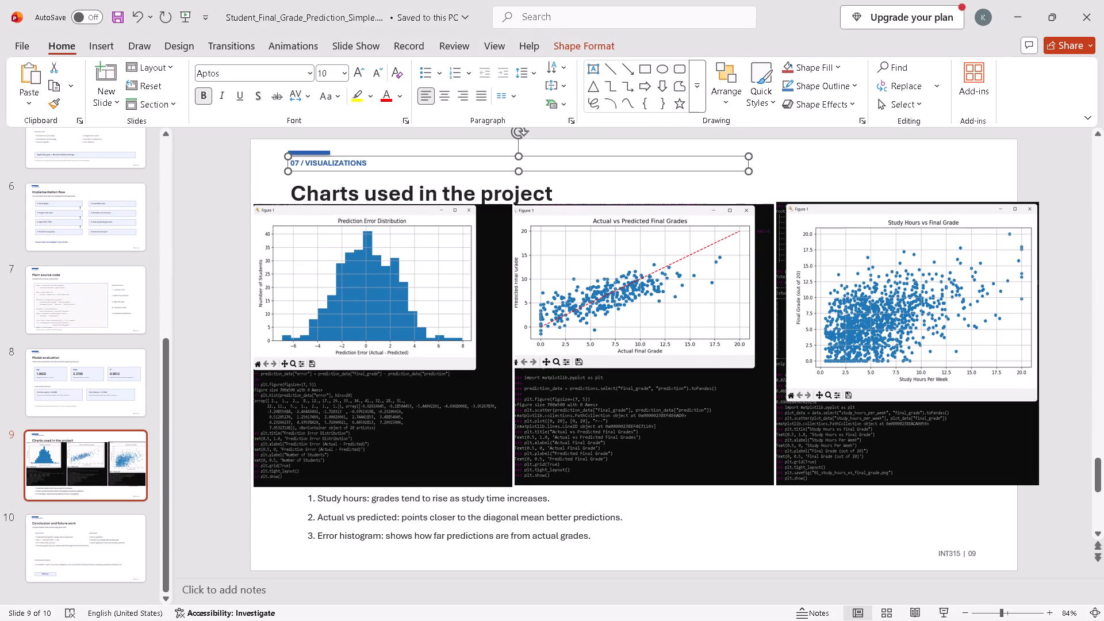
ctrl+scroll(636, 340, up, 3)
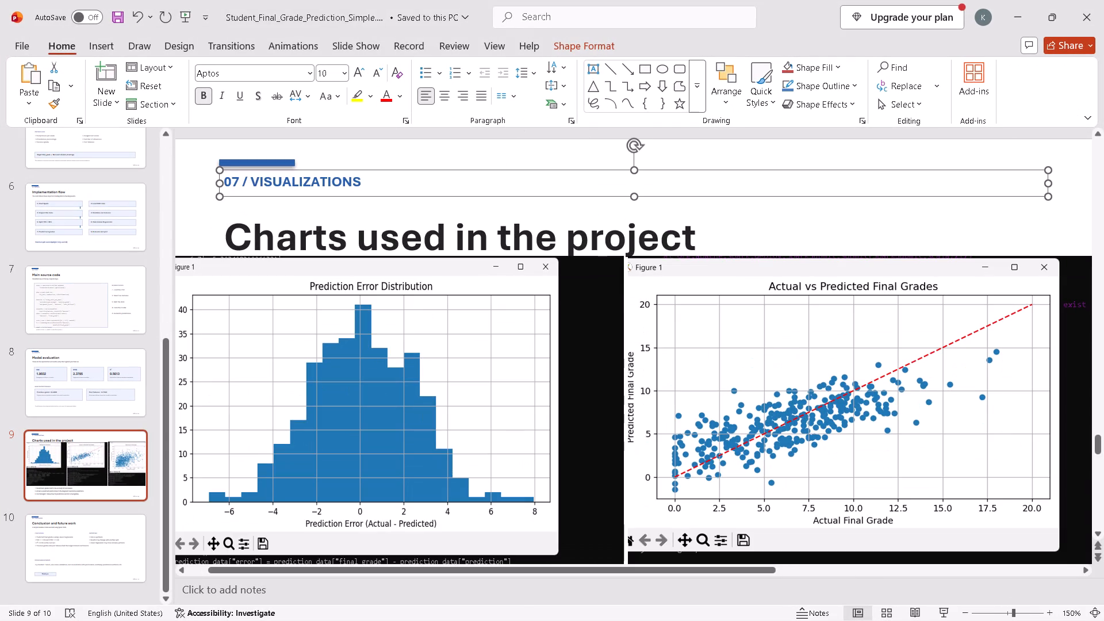
scroll(636, 340, down, 5)
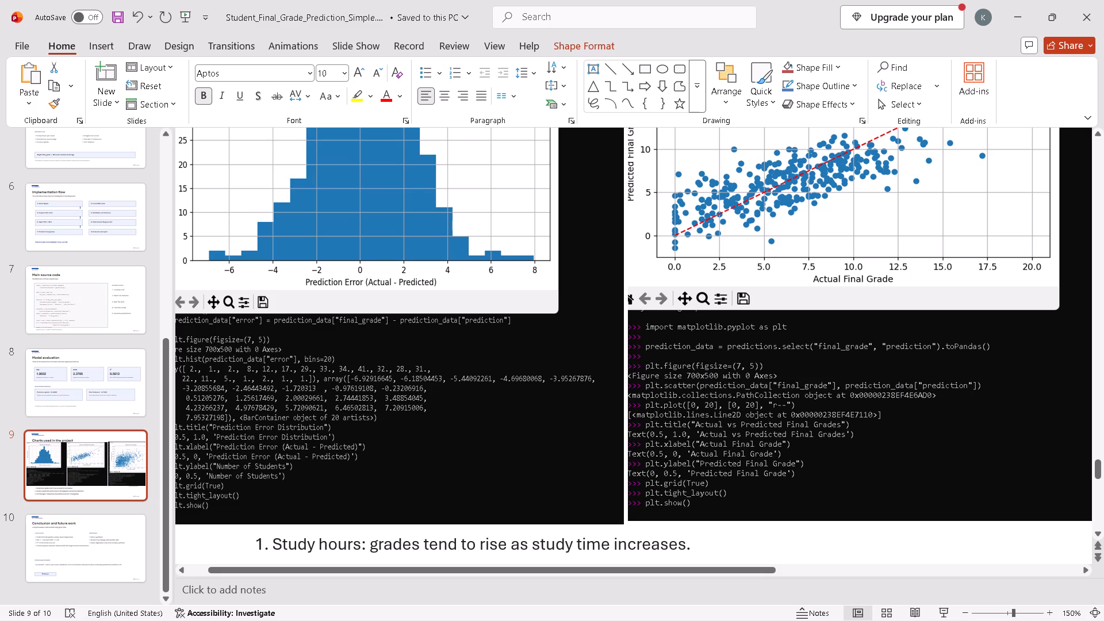
scroll(494, 421, left, 3)
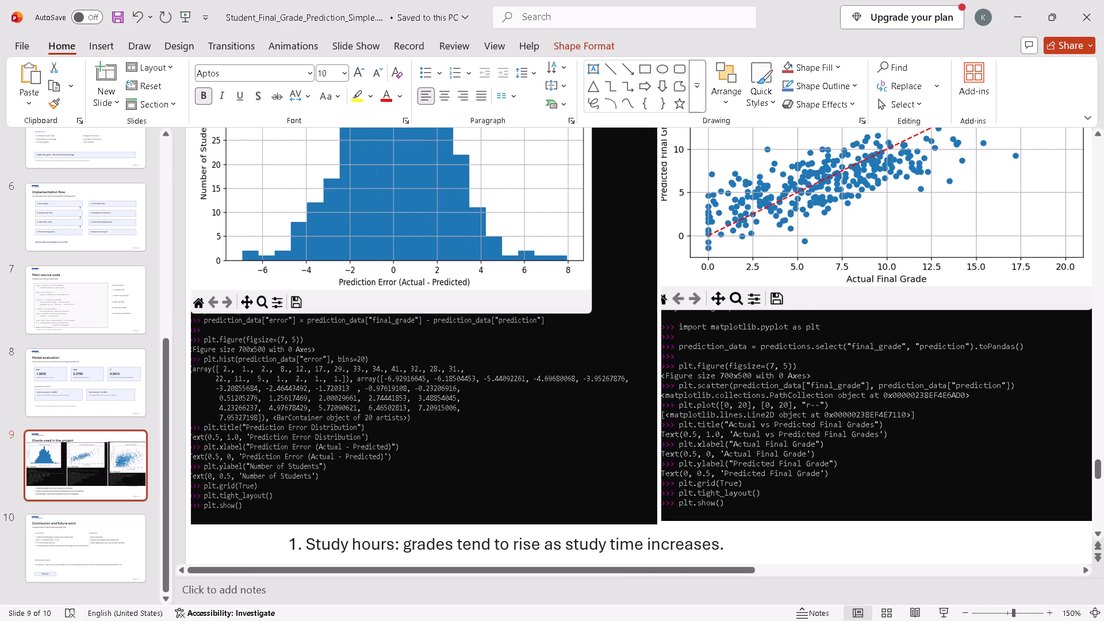
scroll(494, 421, left, 3)
scroll(494, 421, down, 1)
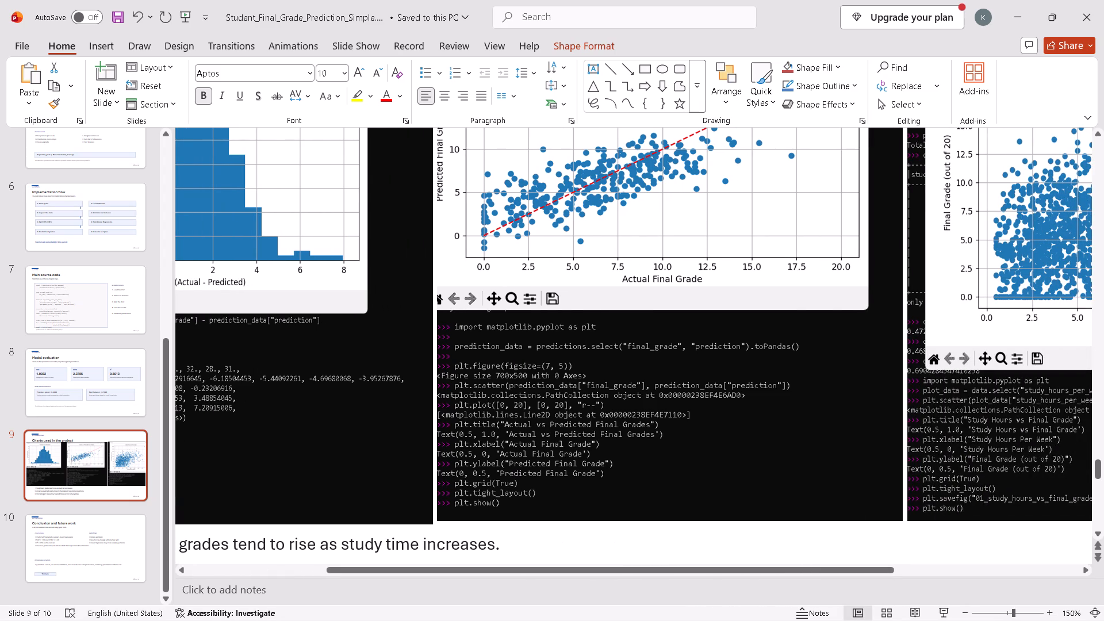
scroll(494, 421, down, 10)
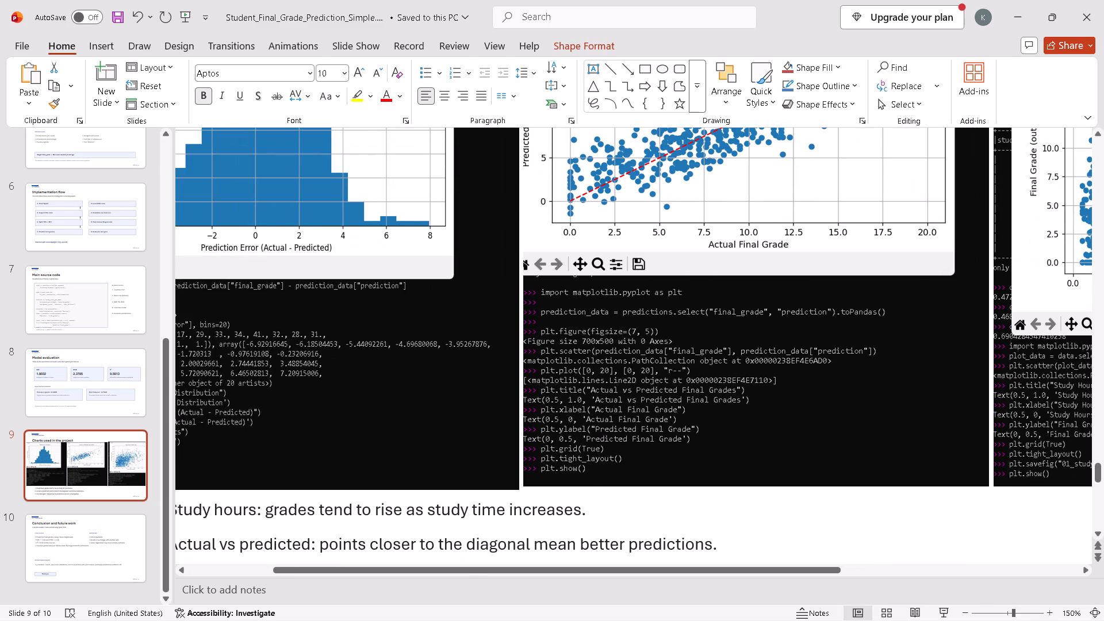
Delete the "Thank you" text from the box at the bottom of the conclusion slide, slide 10.
ctrl+scroll(494, 421, down, 4)
scroll(494, 421, down, 2)
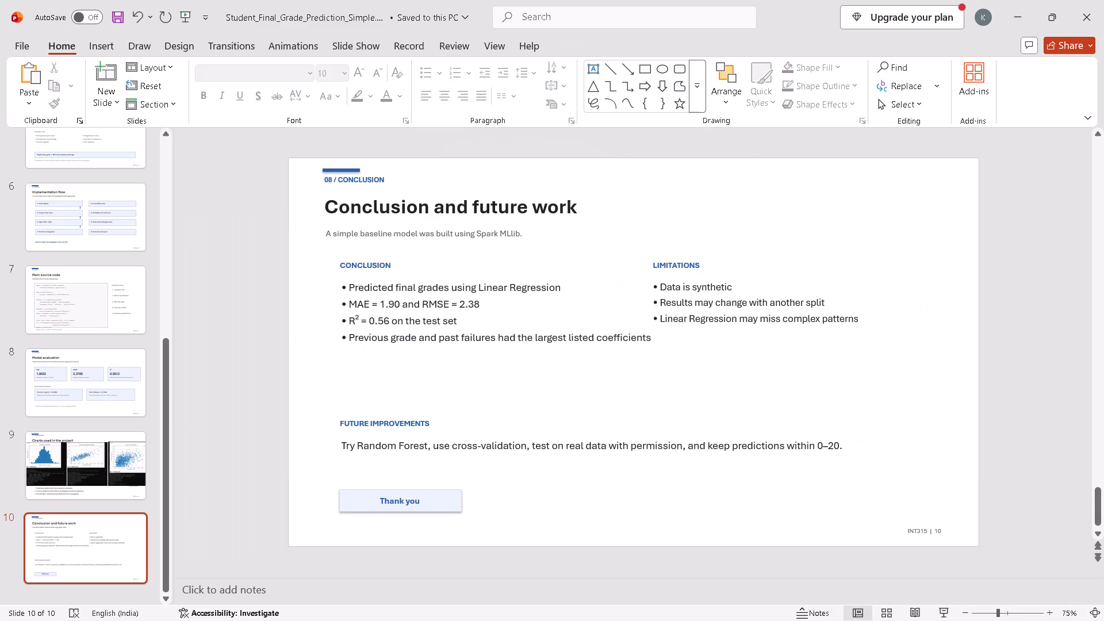
scroll(494, 421, down, 1)
scroll(494, 421, up, 3)
scroll(494, 421, down, 1)
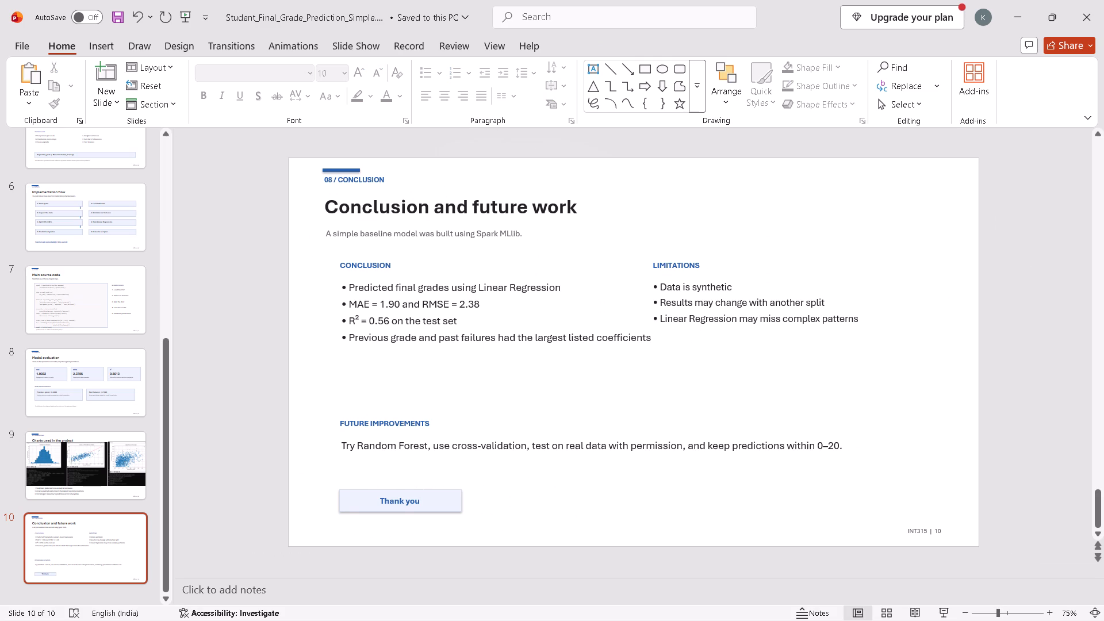
click(408, 500)
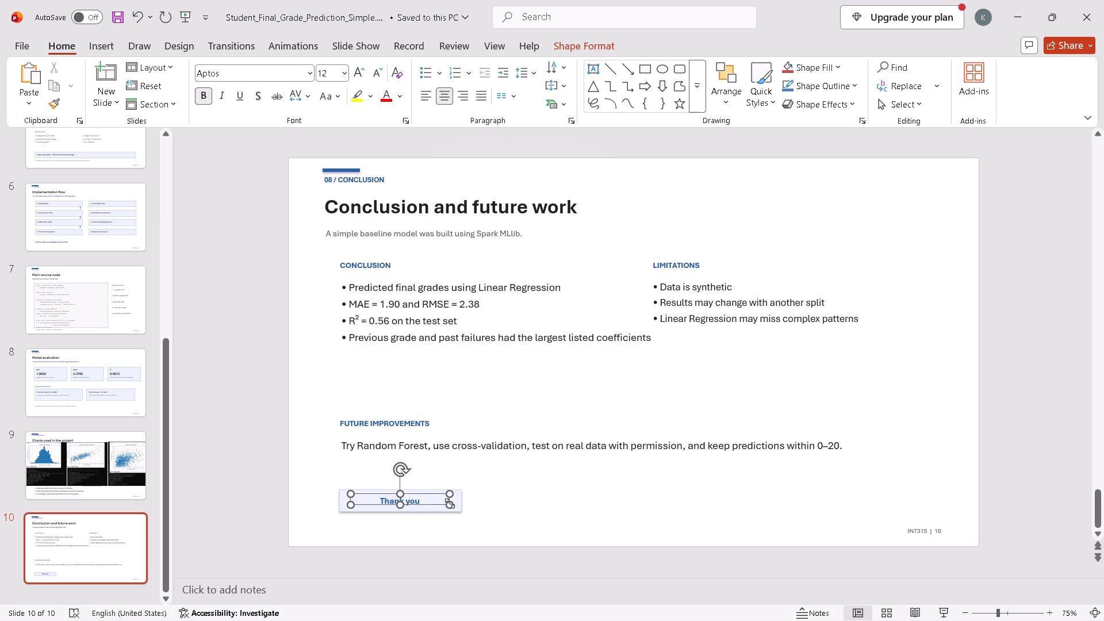
key(Delete)
key(Delete)
key(Delete)
key(Delete)
key(Delete)
key(Delete)
key(Delete)
key(Delete)
key(Delete)
key(Delete)
key(Delete)
key(Delete)
key(Delete)
key(Delete)
key(Delete)
key(Delete)
key(Delete)
key(Delete)
key(Delete)
key(Delete)
key(Delete)
key(Delete)
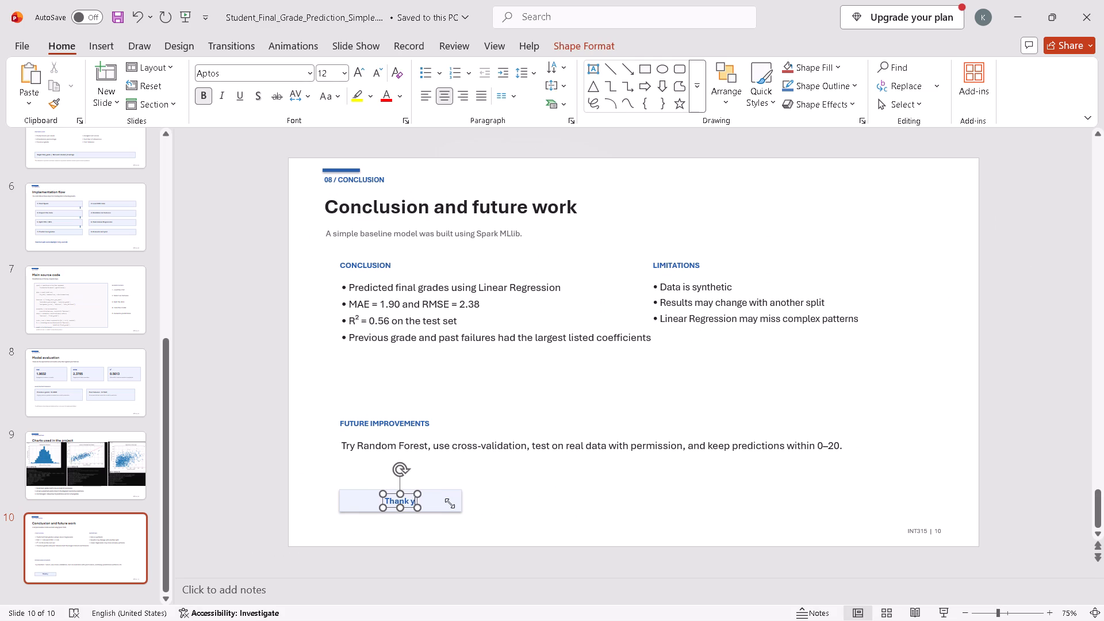
key(Delete)
key(Delete)
key(Delete)
key(BackSpace)
key(BackSpace)
key(BackSpace)
key(BackSpace)
key(BackSpace)
key(BackSpace)
key(BackSpace)
key(BackSpace)
key(BackSpace)
key(BackSpace)
key(BackSpace)
key(BackSpace)
key(BackSpace)
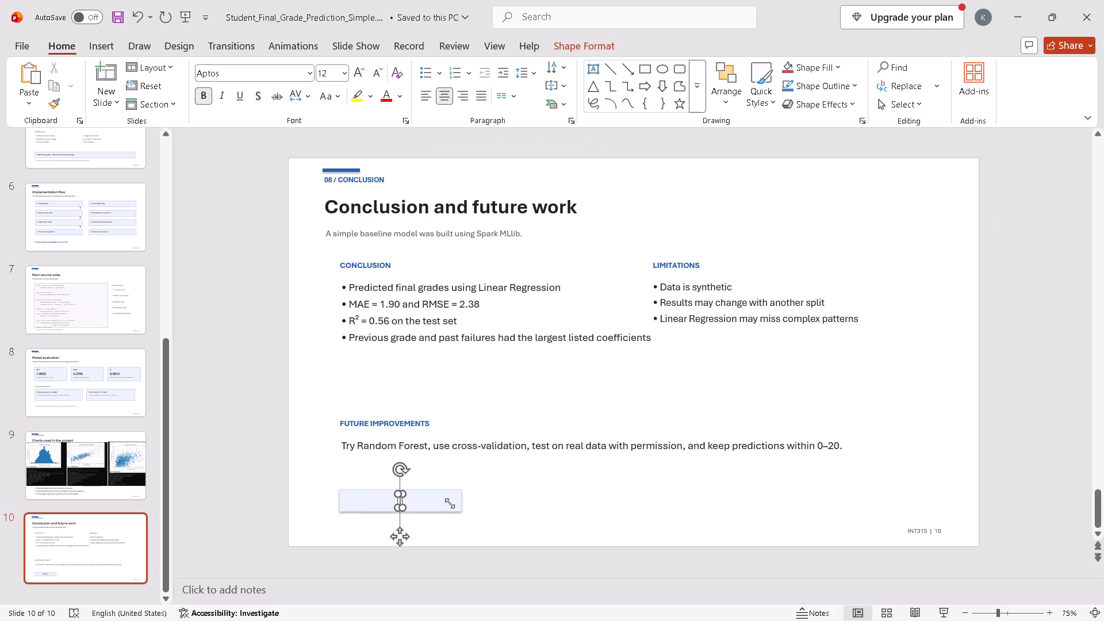
Cut the empty light-blue box below the Future Improvements text on slide 10.
click(450, 503)
right_click(450, 503)
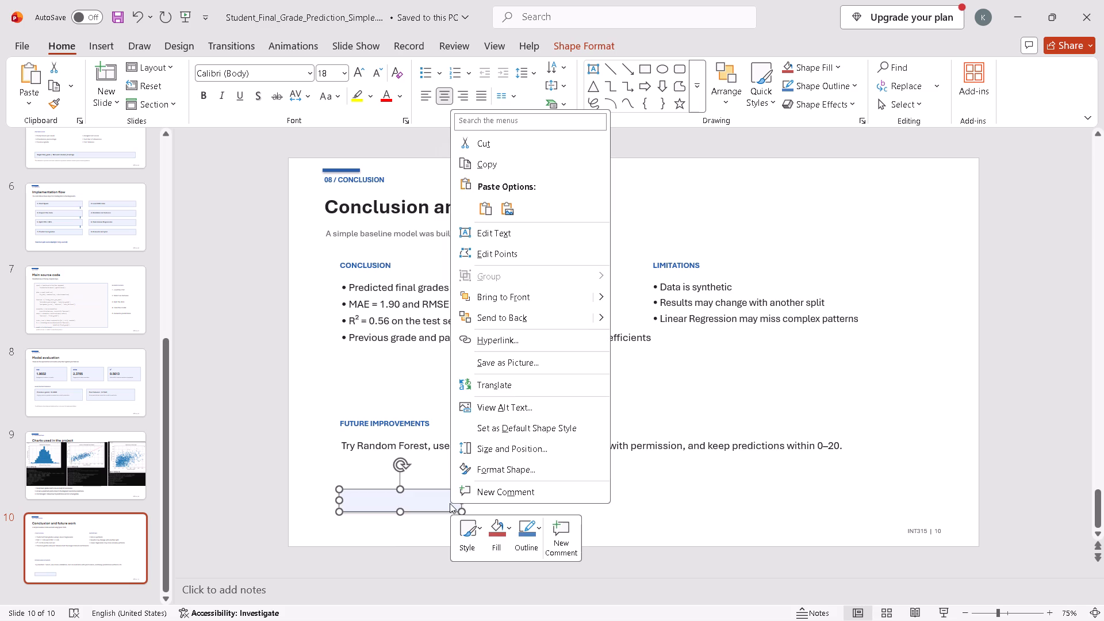
click(500, 147)
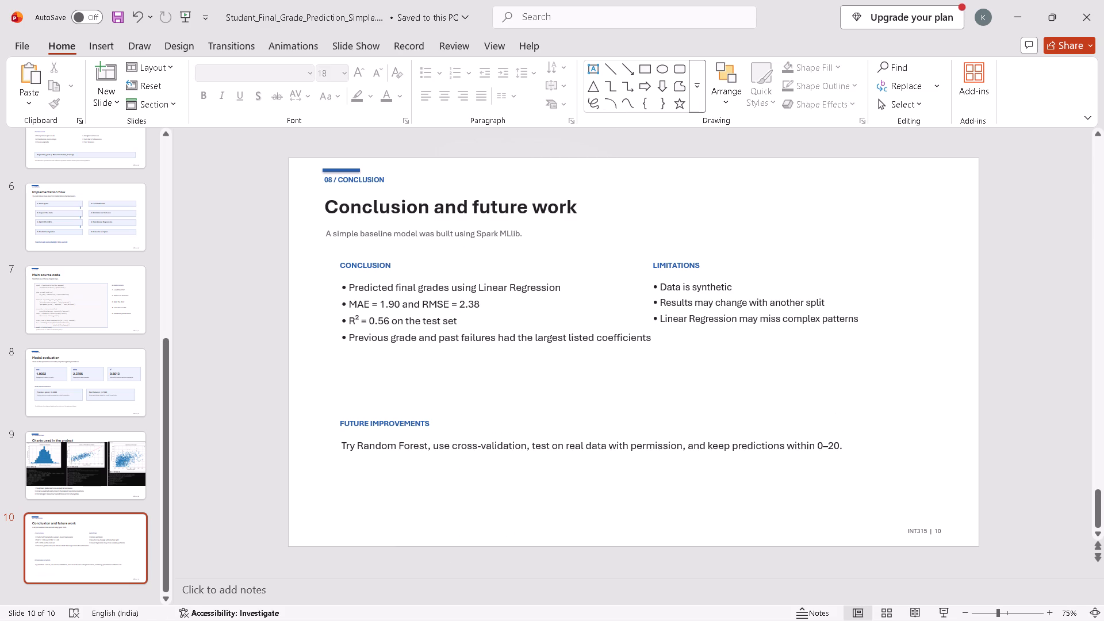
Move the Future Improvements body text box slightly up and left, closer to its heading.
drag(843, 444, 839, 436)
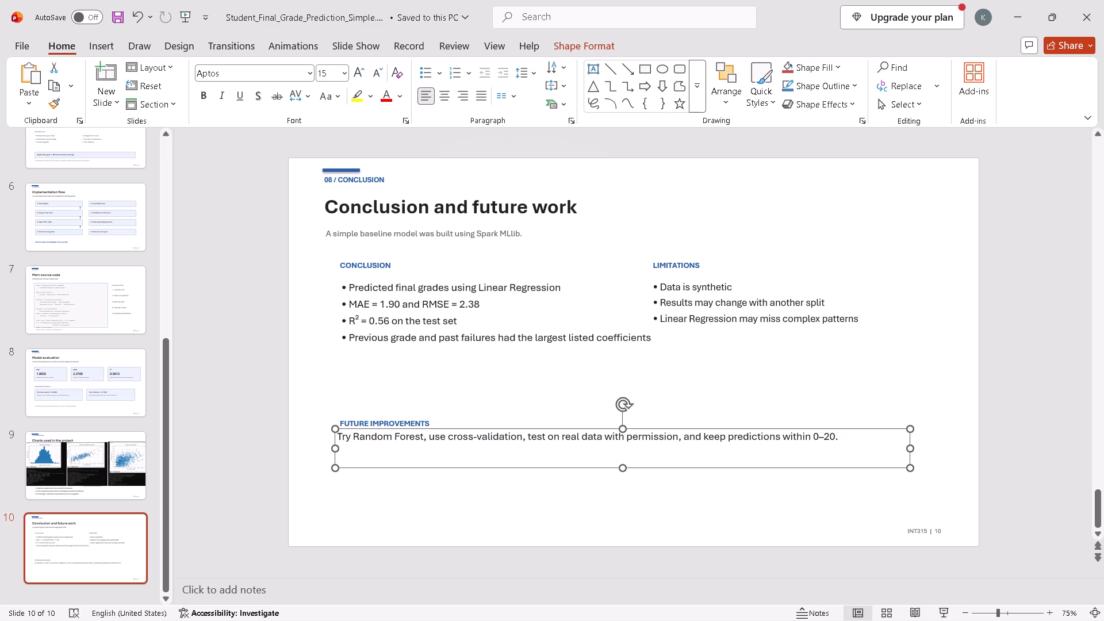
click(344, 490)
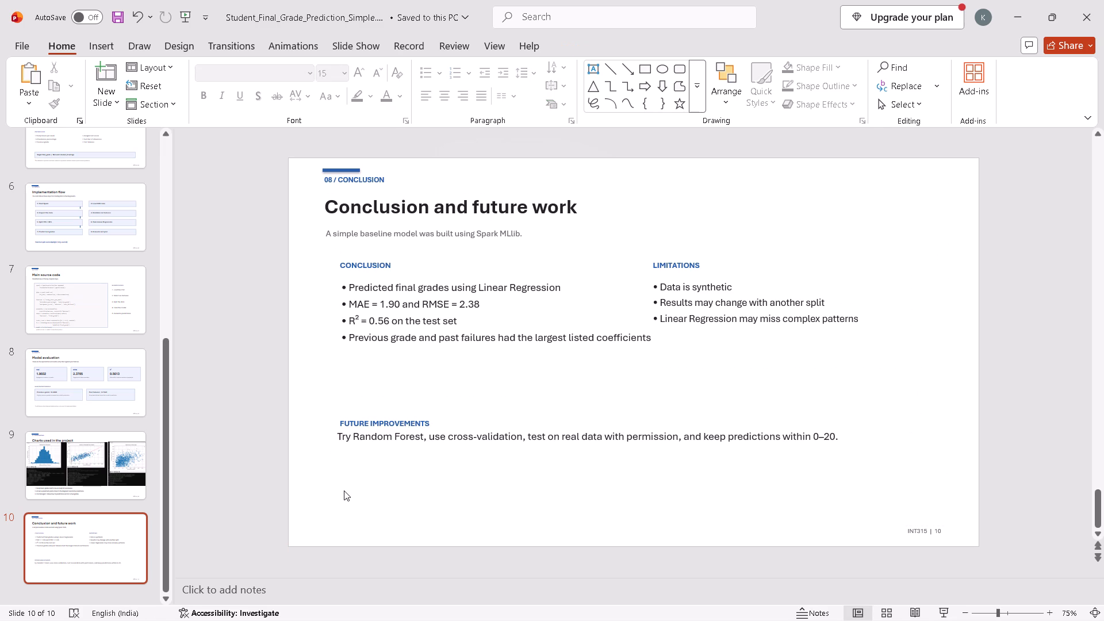
Capture a rectangular screen snip of the Future Improvements heading and its text on slide 10.
key(Print)
drag(328, 411, 877, 460)
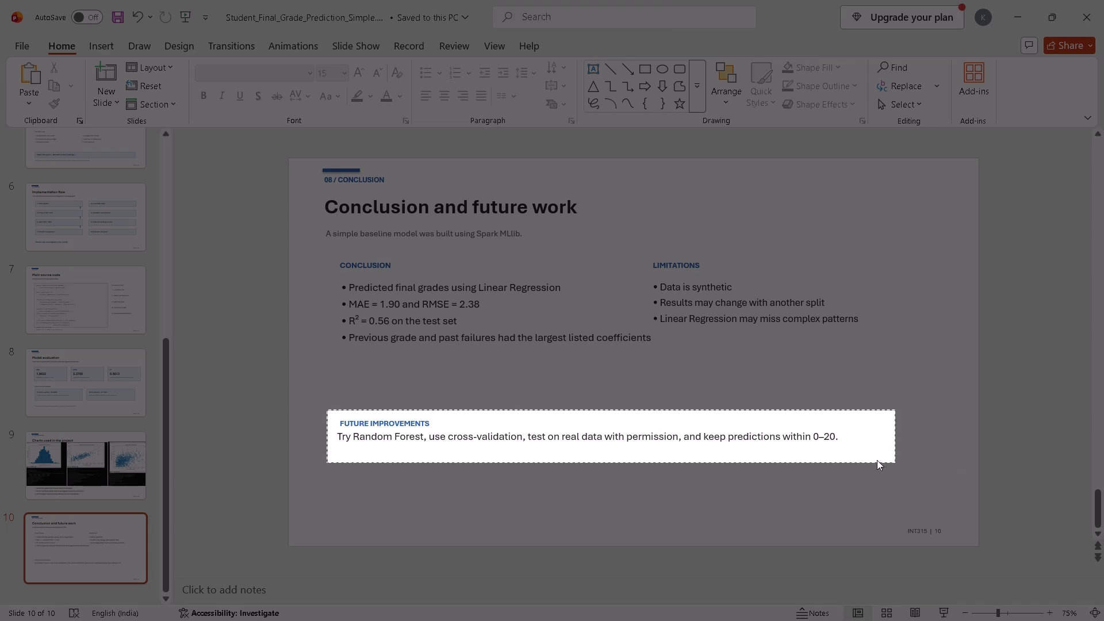
drag(877, 460, 870, 459)
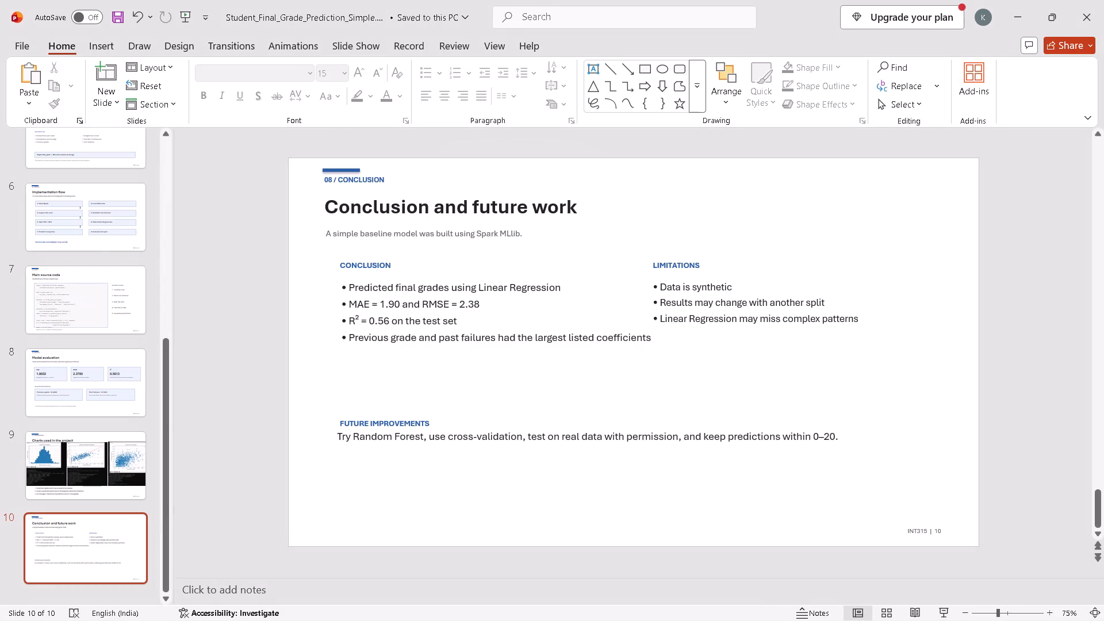
Delete the text box beneath the Future Improvements heading on slide 10, keeping the heading.
click(848, 438)
key(Delete)
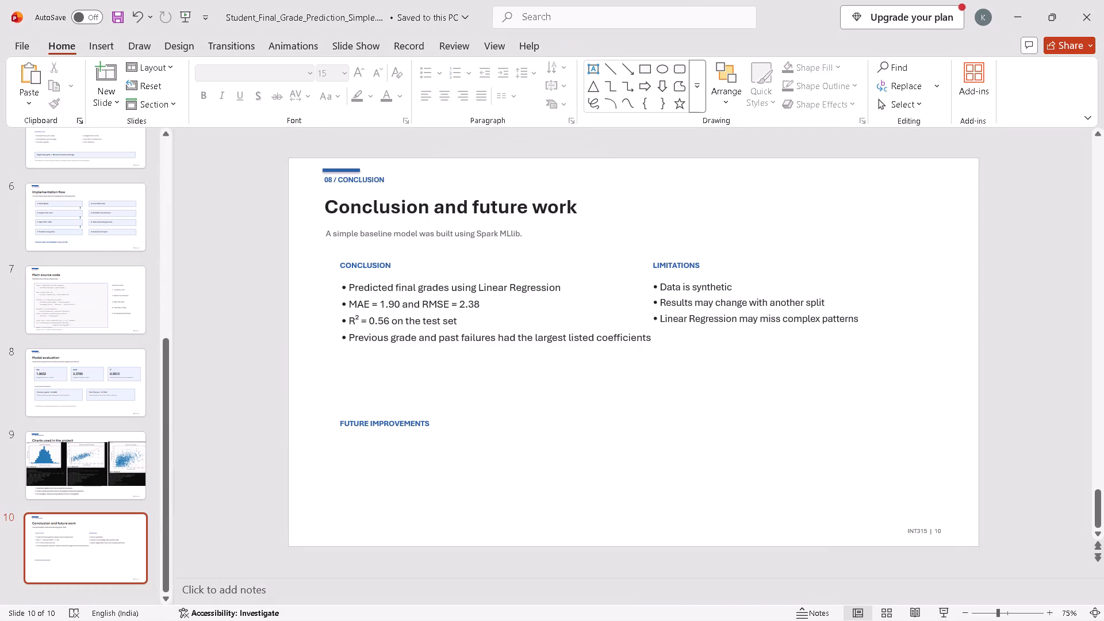
Delete all of the Future Improvements heading text on slide 10, leaving the area below the conclusion bullets empty.
click(382, 423)
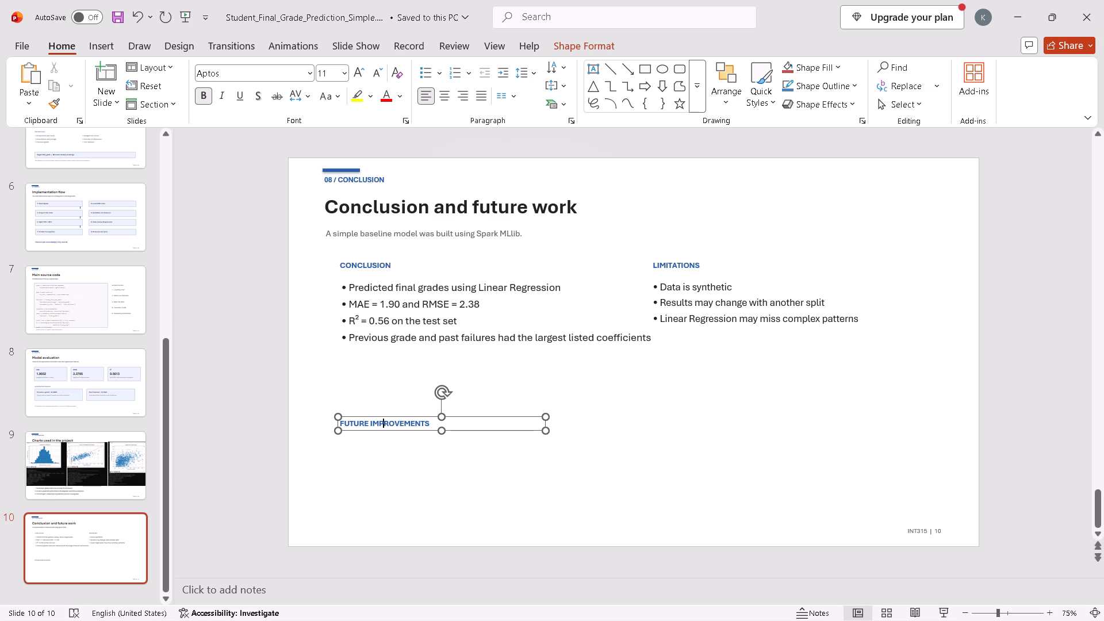
key(Delete)
key(Delete)
key(Delete)
key(Delete)
key(Delete)
key(Delete)
key(Delete)
key(Delete)
key(Delete)
key(Delete)
key(Delete)
key(Delete)
key(Delete)
key(Delete)
key(Delete)
key(Delete)
key(Delete)
key(Delete)
key(Delete)
key(Delete)
key(Delete)
key(Delete)
key(Delete)
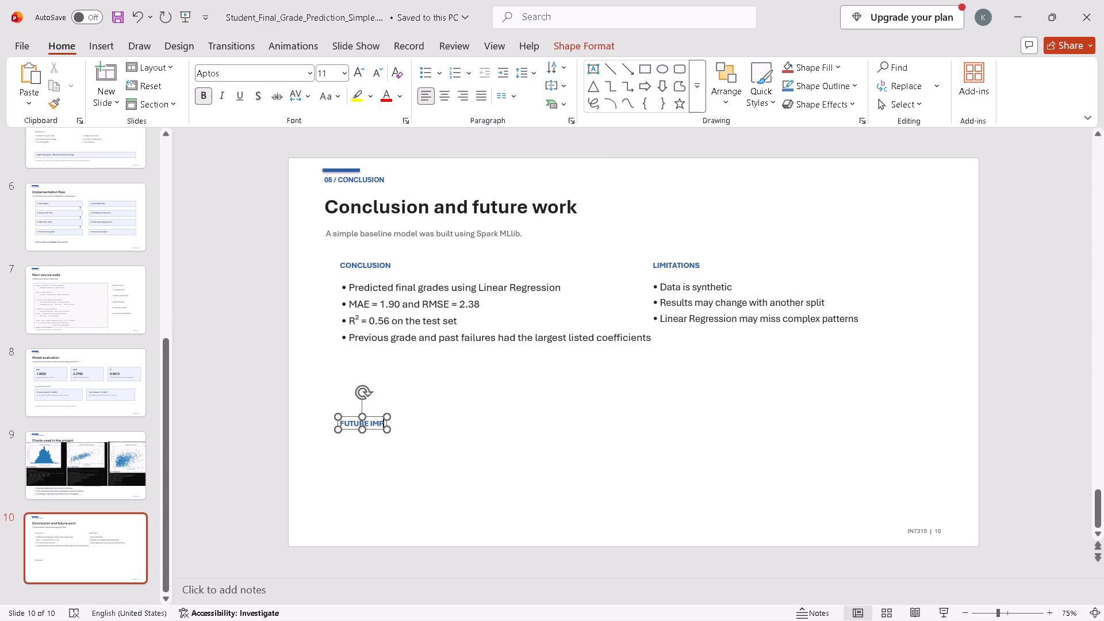
key(Right)
key(Right)
key(Right)
key(Right)
key(Right)
key(Right)
key(Right)
key(Right)
key(Right)
key(Right)
key(Right)
key(BackSpace)
key(BackSpace)
key(BackSpace)
key(BackSpace)
key(BackSpace)
key(BackSpace)
key(BackSpace)
key(BackSpace)
key(BackSpace)
key(BackSpace)
key(BackSpace)
key(BackSpace)
key(BackSpace)
key(BackSpace)
key(BackSpace)
key(BackSpace)
key(BackSpace)
key(BackSpace)
key(BackSpace)
key(BackSpace)
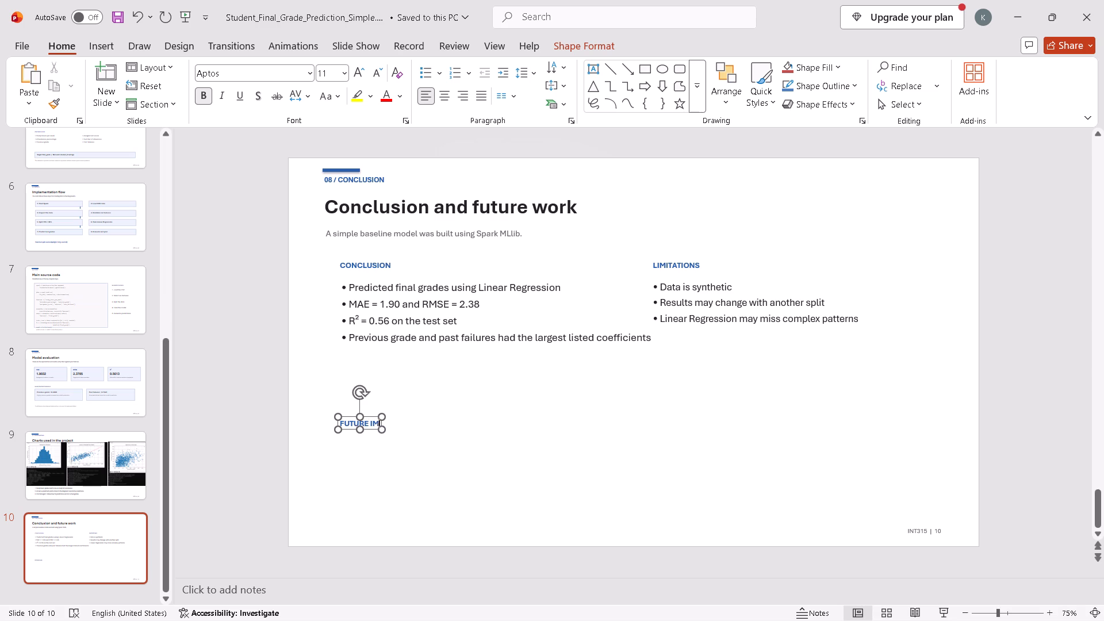
double_click(382, 423)
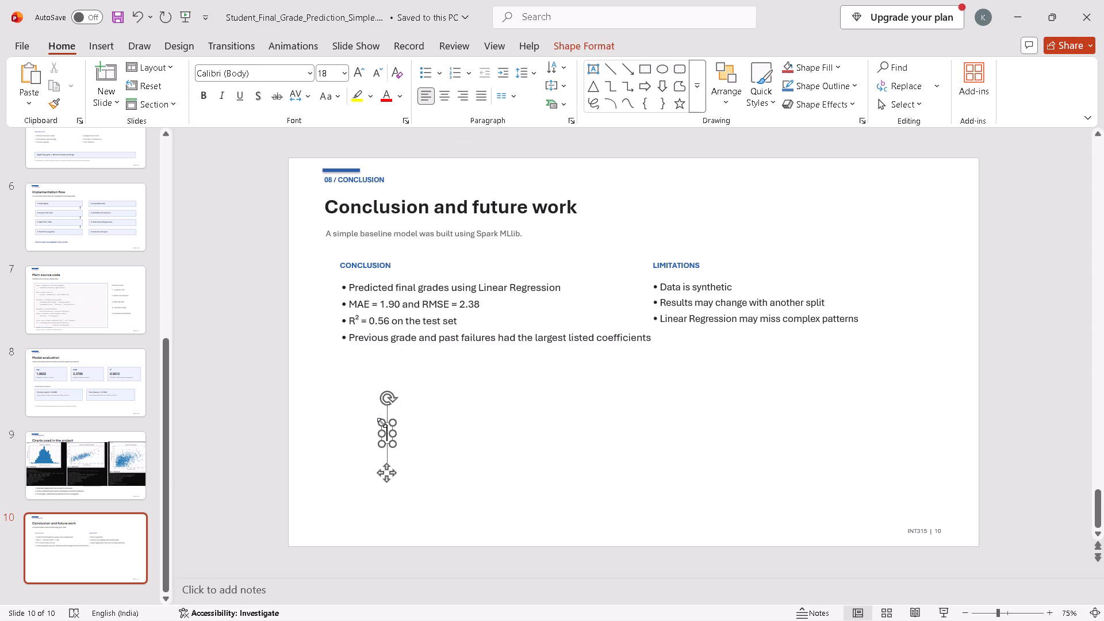
click(435, 423)
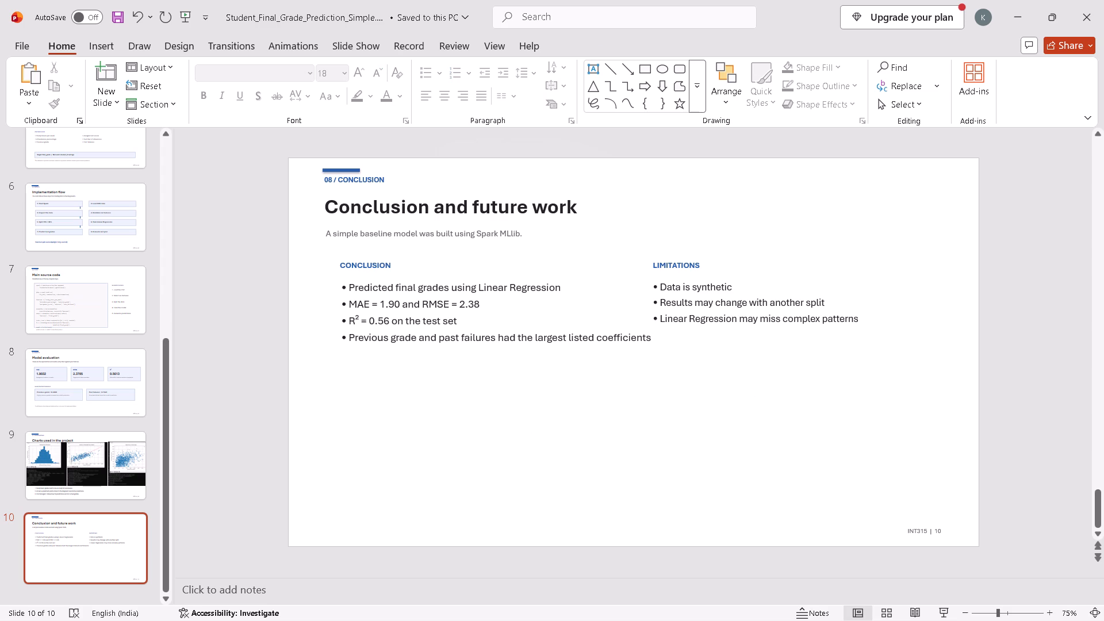
Move the Limitations bullet text box on slide 10 slightly right and down, indented beneath its heading.
drag(870, 319, 864, 319)
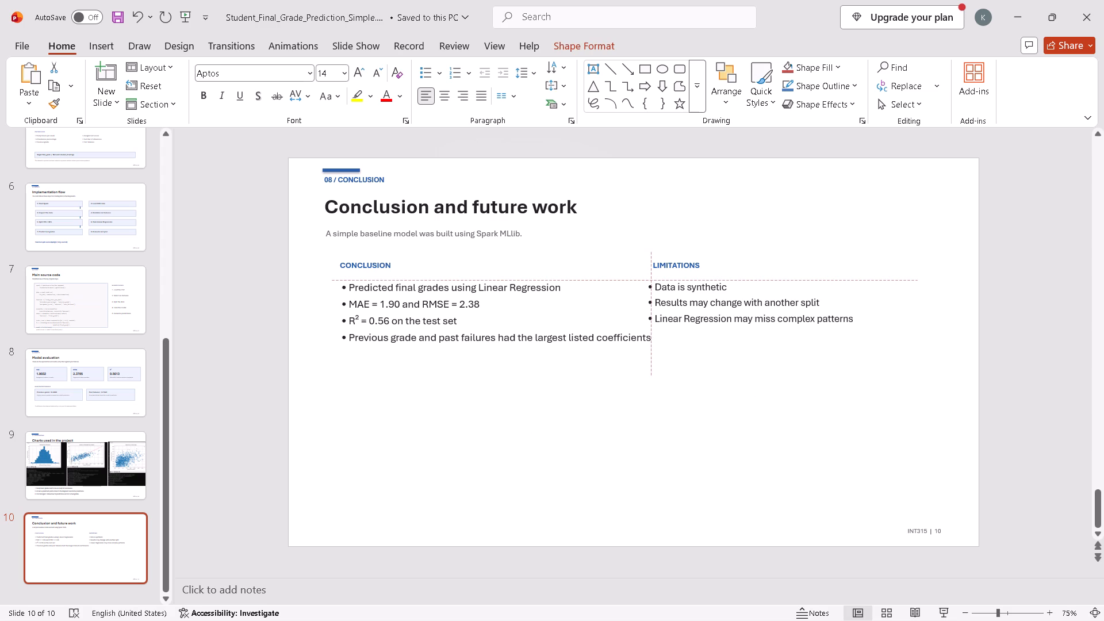
drag(864, 319, 892, 322)
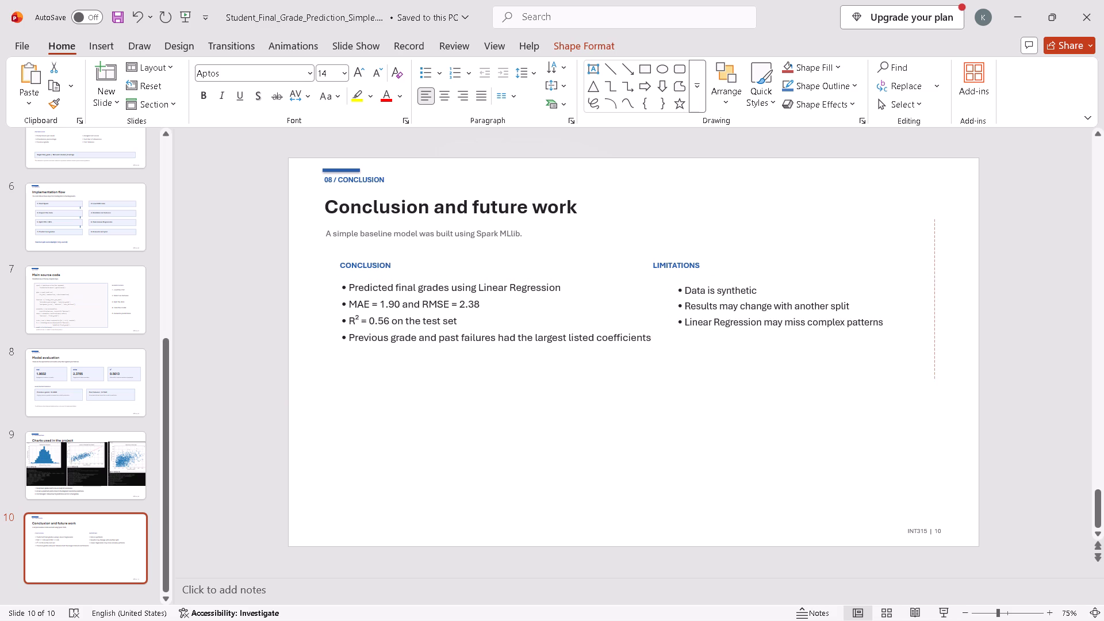
drag(892, 322, 885, 322)
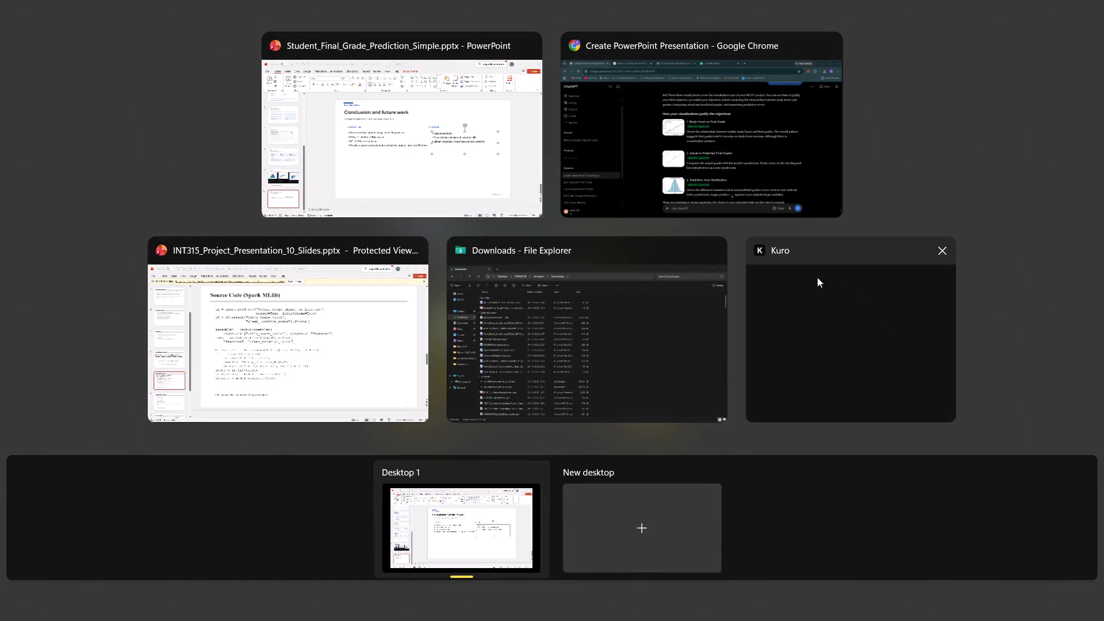
Switch to Chrome to view the Create PowerPoint Presentation conversation in ChatGPT.
click(680, 178)
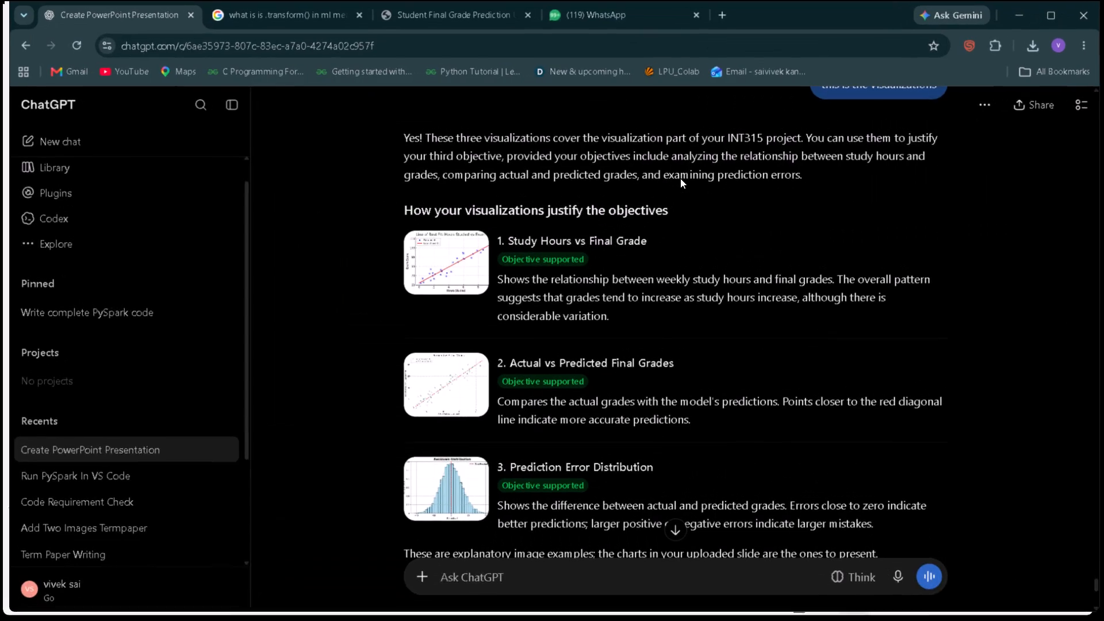